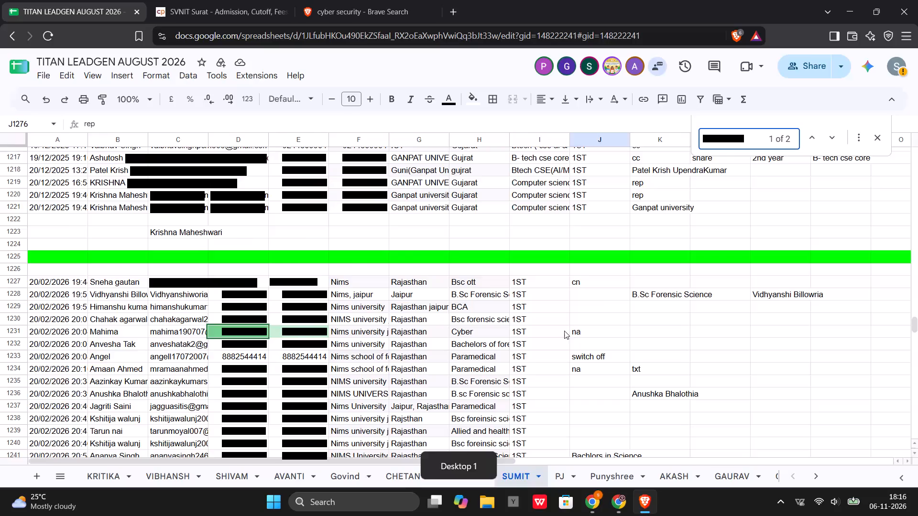
# Copy the college name Vvp from row 1275 of the SUMIT sheet and search the web for "vvp college" in a new tab.
pyautogui.scroll(-5, 585, 325)
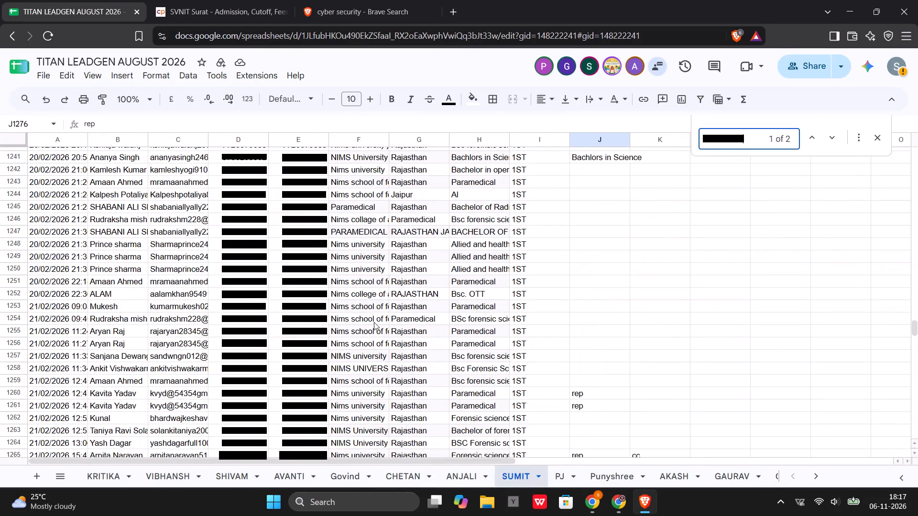
pyautogui.scroll(1, 374, 322)
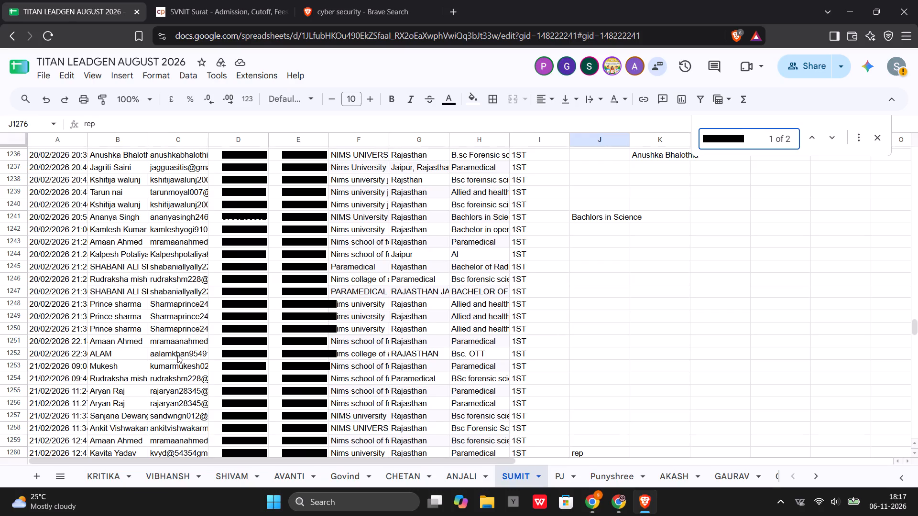
pyautogui.scroll(-3, 329, 355)
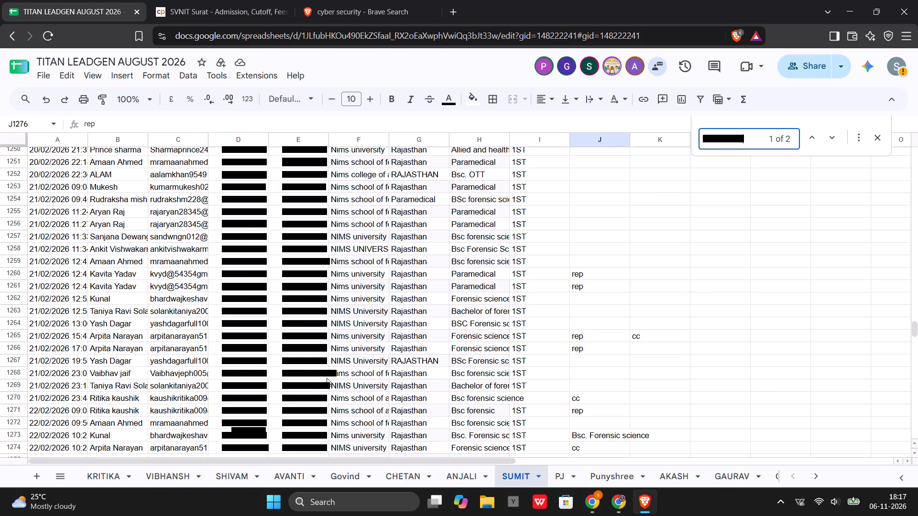
pyautogui.scroll(-7, 520, 369)
pyautogui.scroll(3, 521, 369)
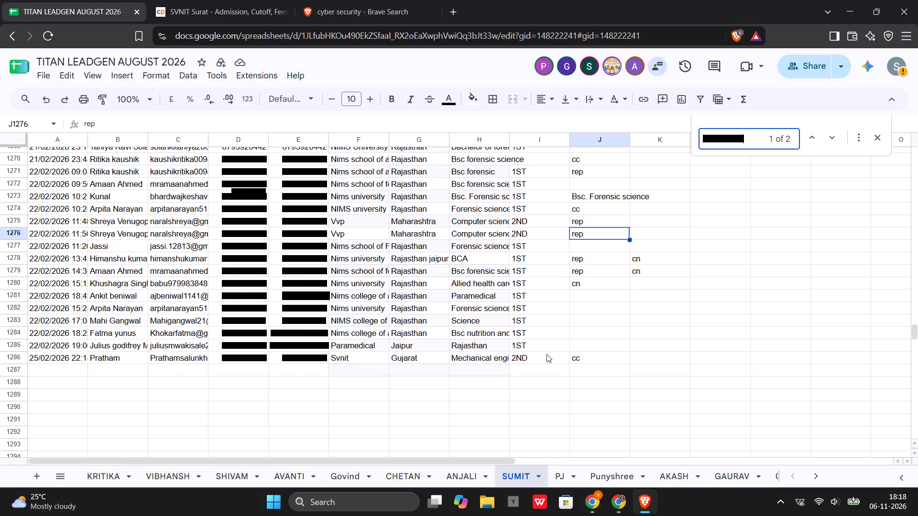
pyautogui.scroll(2, 612, 316)
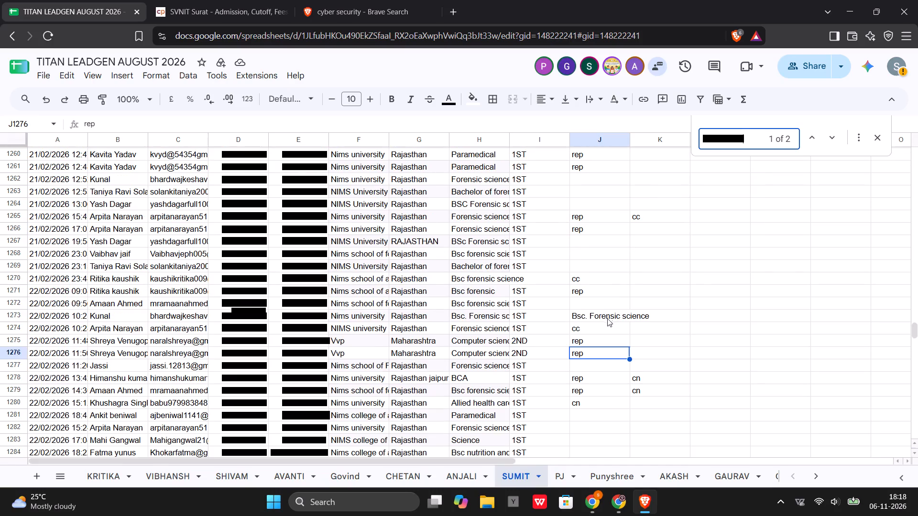
pyautogui.rightClick(342, 344)
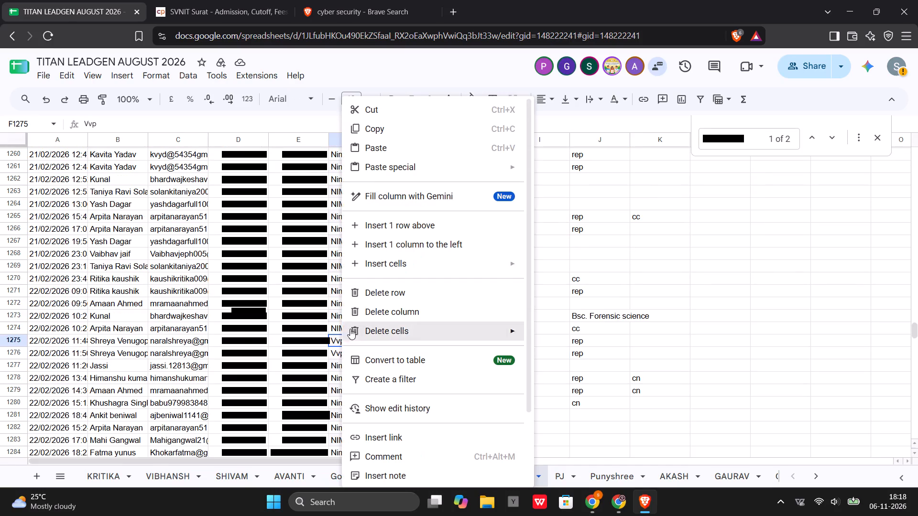
pyautogui.click(370, 126)
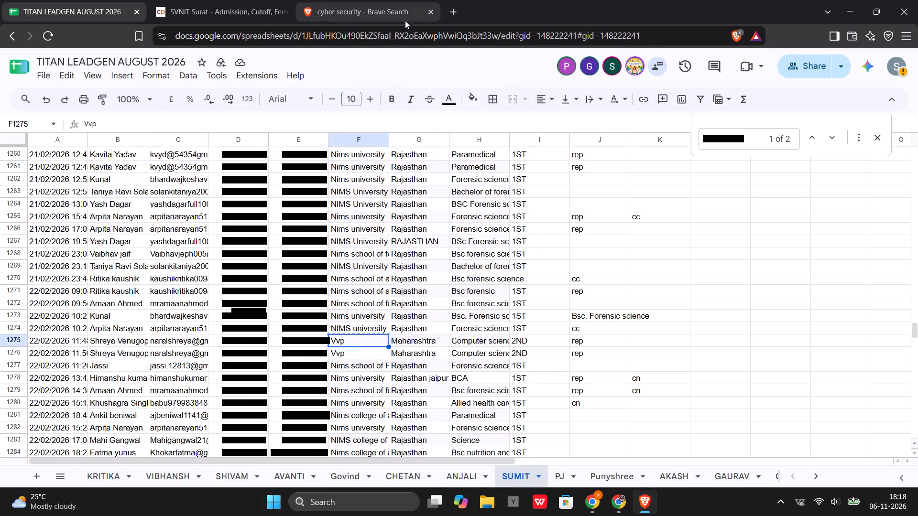
pyautogui.click(456, 16)
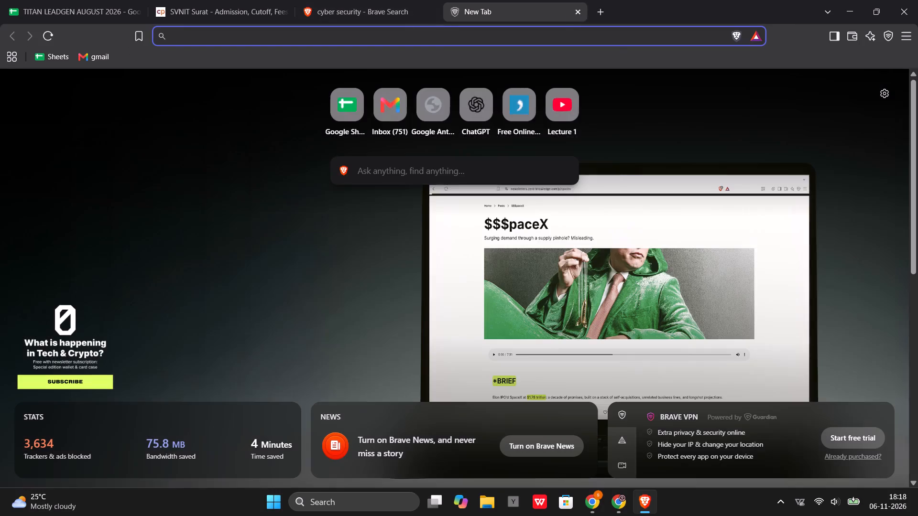
pyautogui.rightClick(394, 41)
pyautogui.click(439, 144)
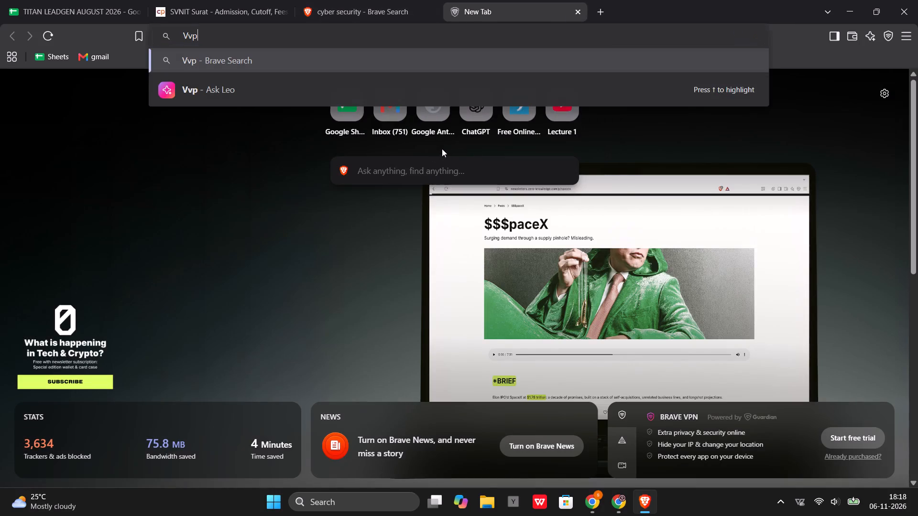
pyautogui.press('space')
pyautogui.write('colleg')
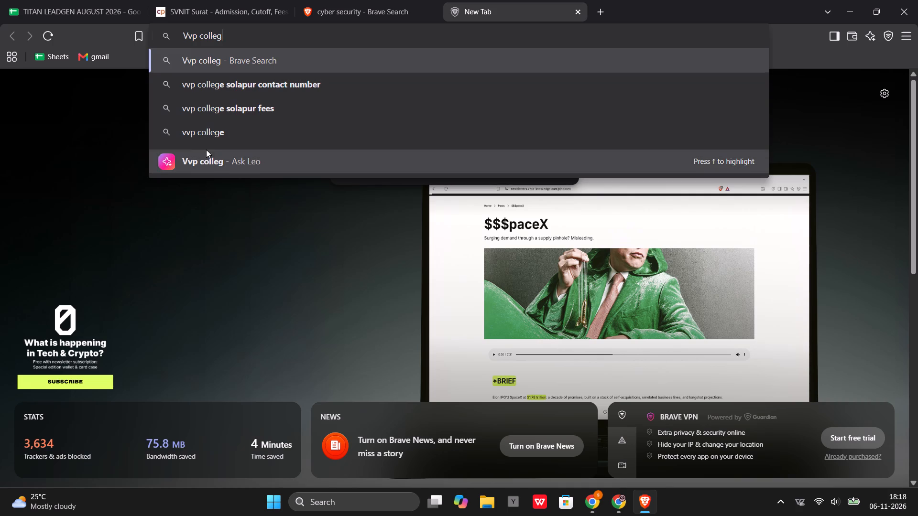
pyautogui.click(196, 134)
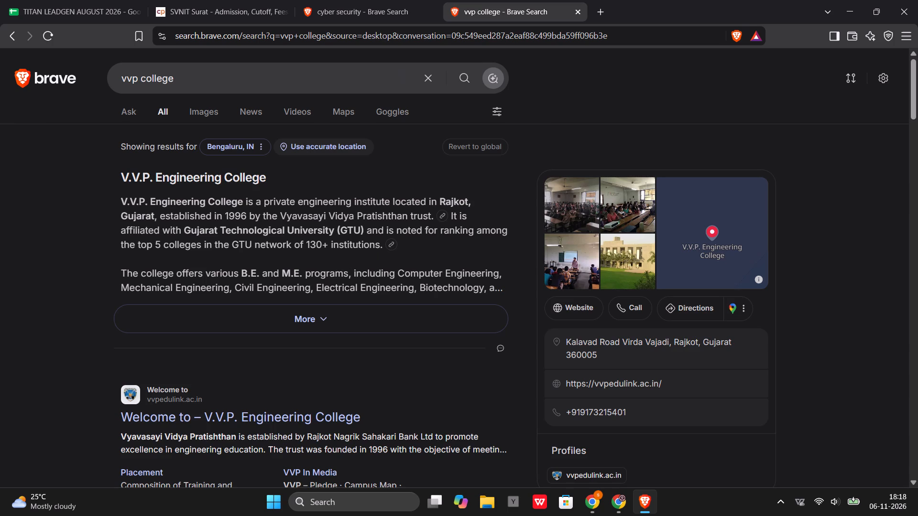
# Expand the V.V.P. Engineering College summary and examine its details and the search results below it.
pyautogui.click(328, 312)
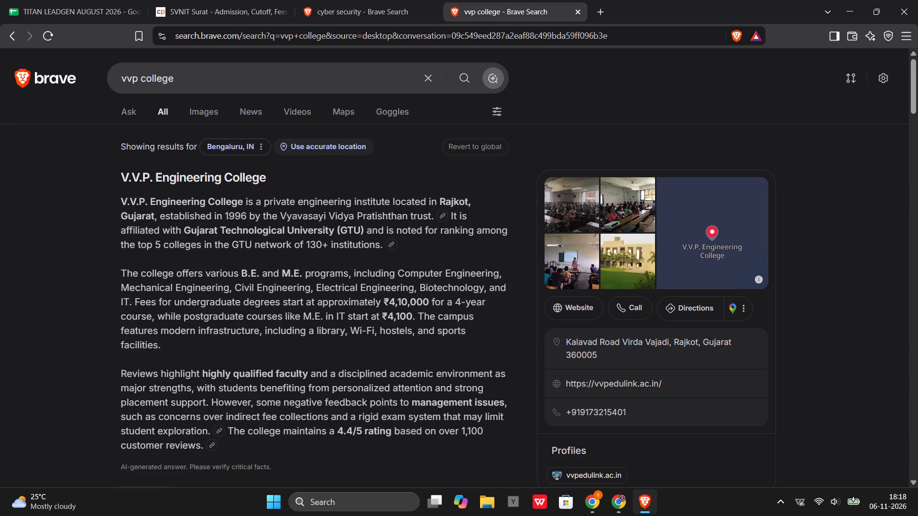
pyautogui.scroll(-2, 381, 270)
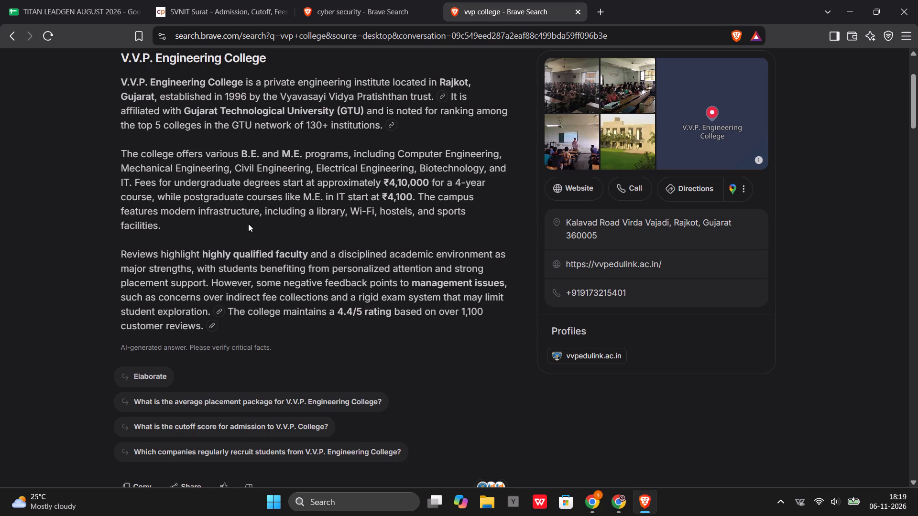
pyautogui.scroll(-7, 355, 199)
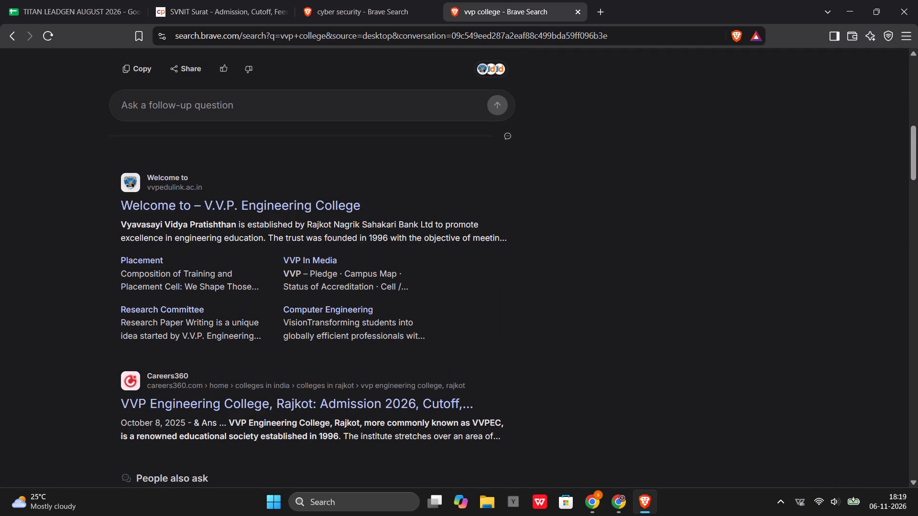
pyautogui.scroll(13, 257, 224)
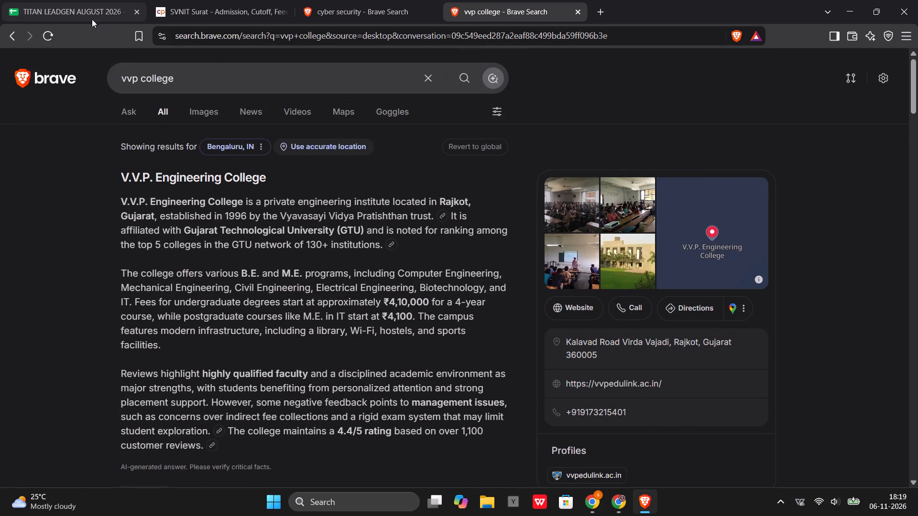
# Back in the lead spreadsheet, copy the lead's name from cell B1275 into cell K1275.
pyautogui.click(84, 15)
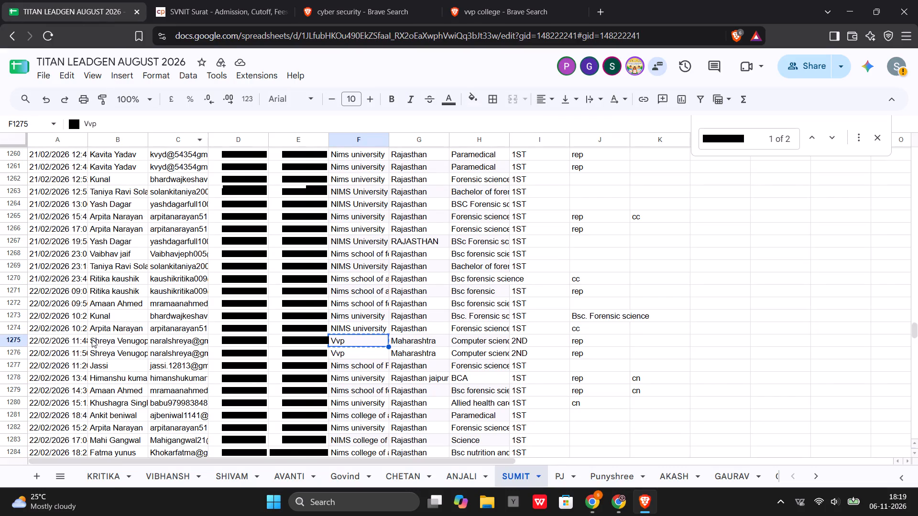
pyautogui.rightClick(115, 341)
pyautogui.click(155, 129)
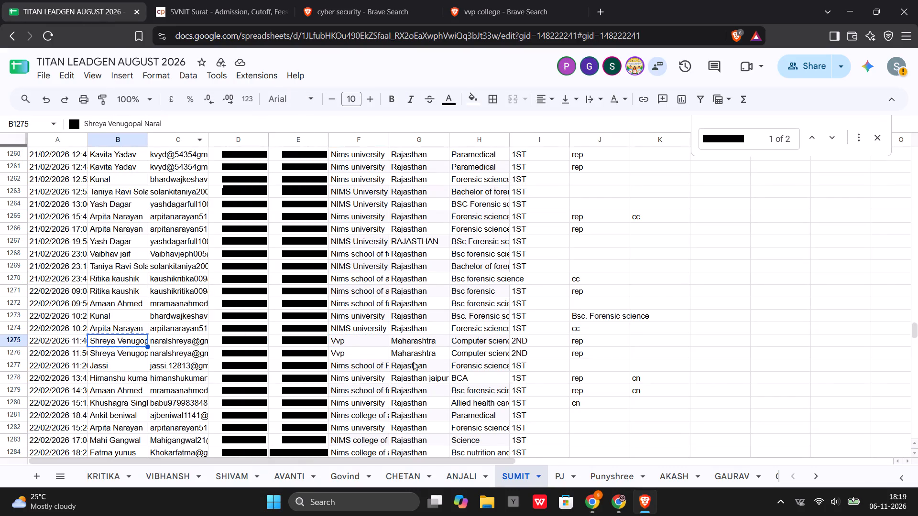
pyautogui.click(666, 333)
pyautogui.click(661, 342)
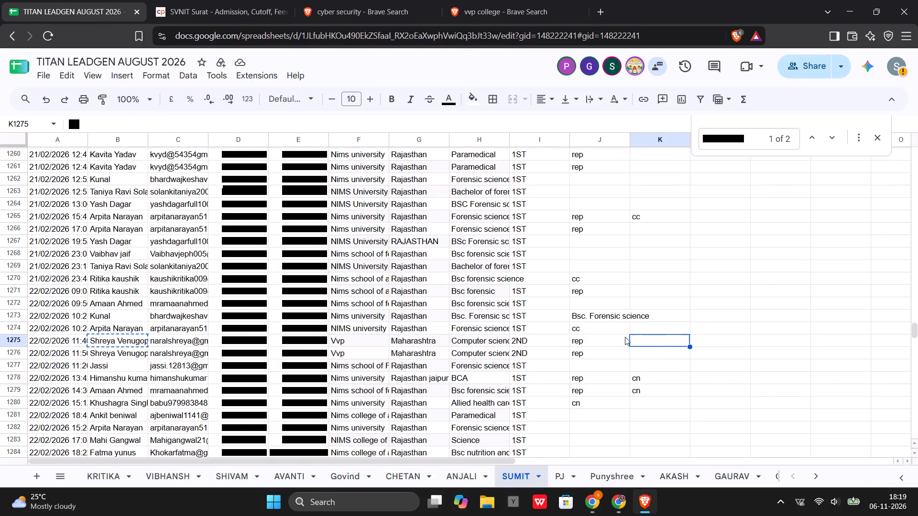
pyautogui.hotkey('ctrl', 'v')
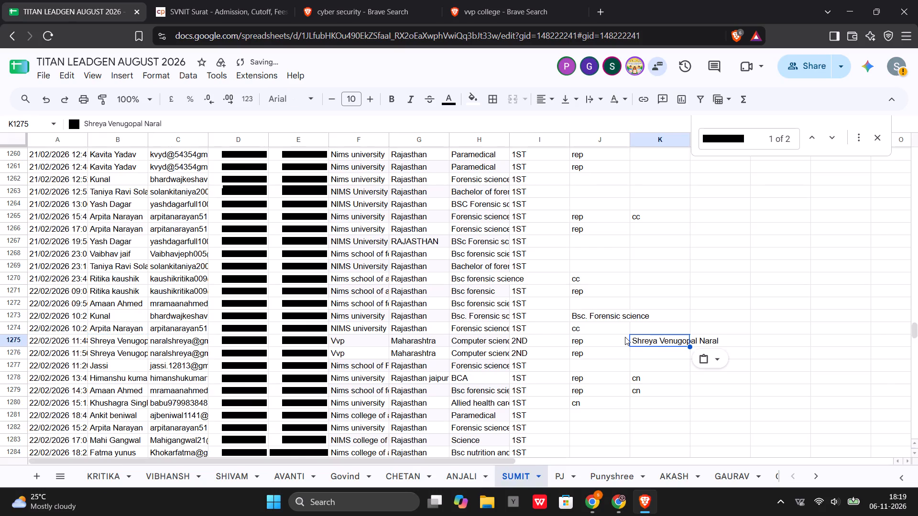
pyautogui.click(661, 360)
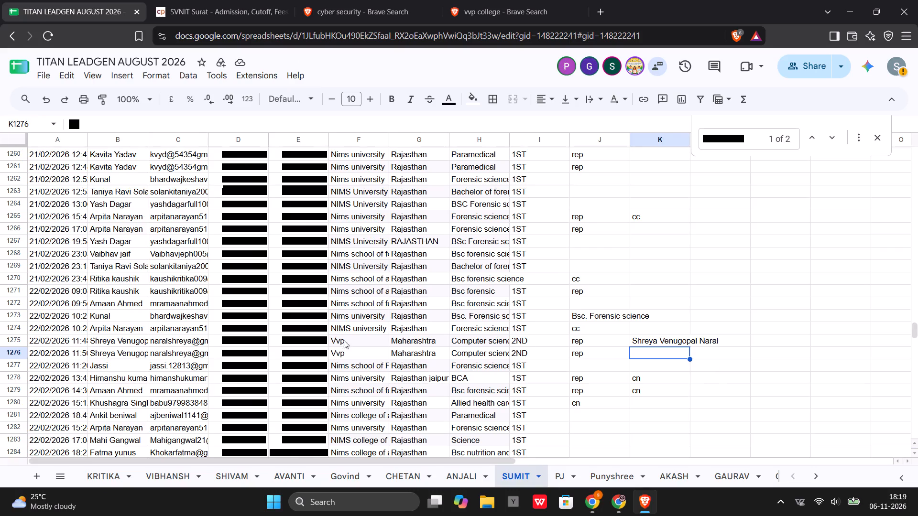
# Select the lead's entry in row 1275 from the name column through column L.
pyautogui.moveTo(95, 343); pyautogui.dragTo(722, 346)
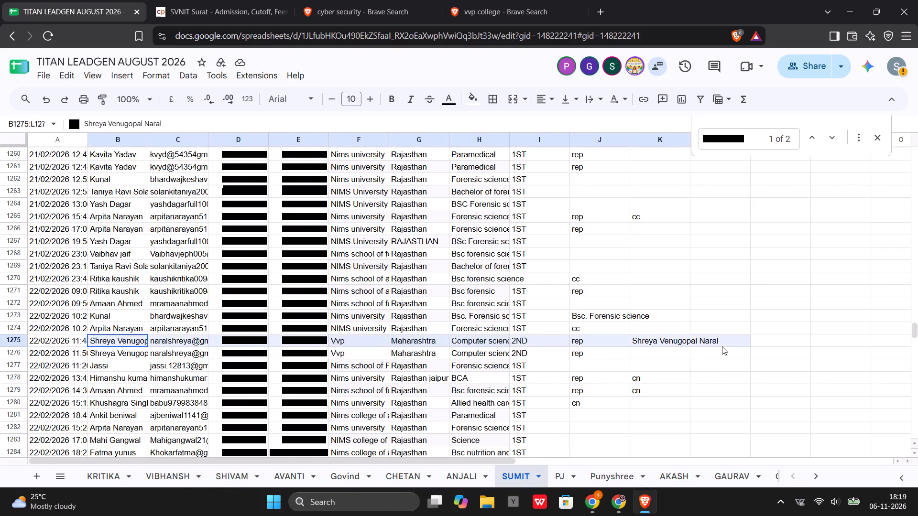
pyautogui.moveTo(722, 346); pyautogui.dragTo(733, 346)
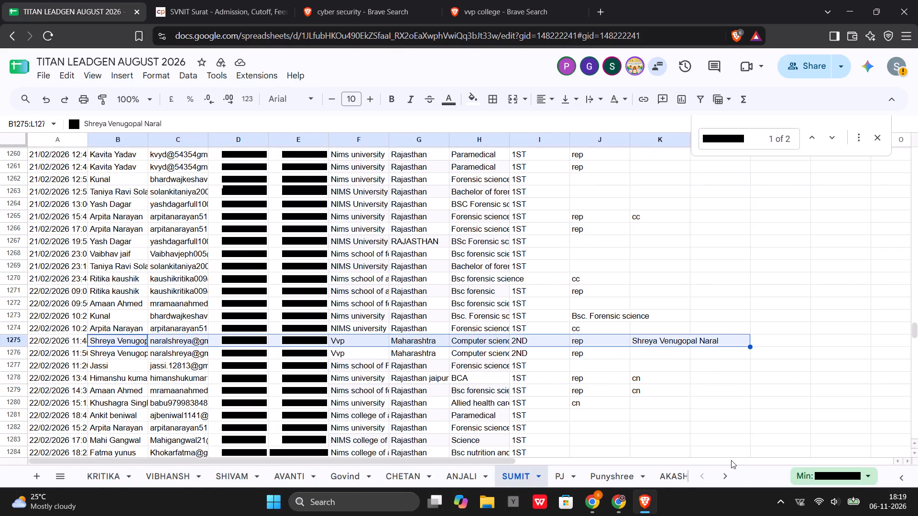
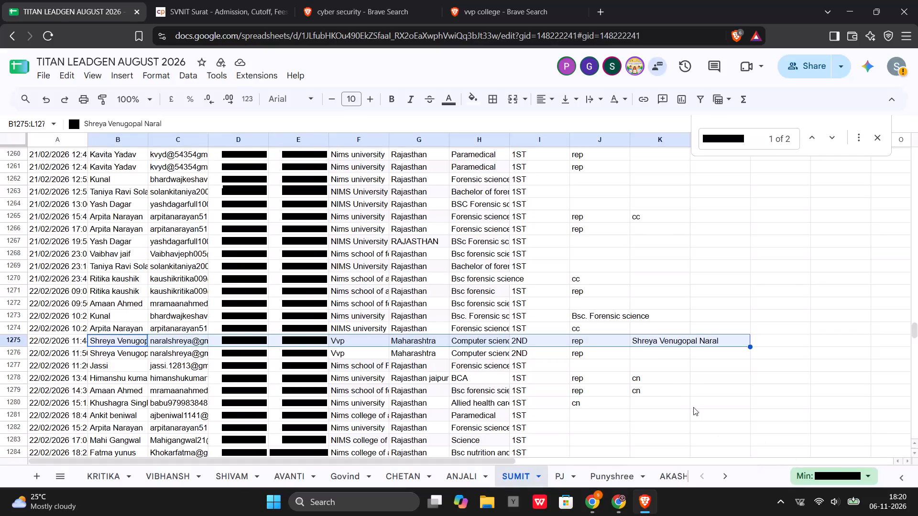
# Clear the row selection and copy the lead's phone number from cell D1275 of the SUMIT sheet.
pyautogui.click(704, 392)
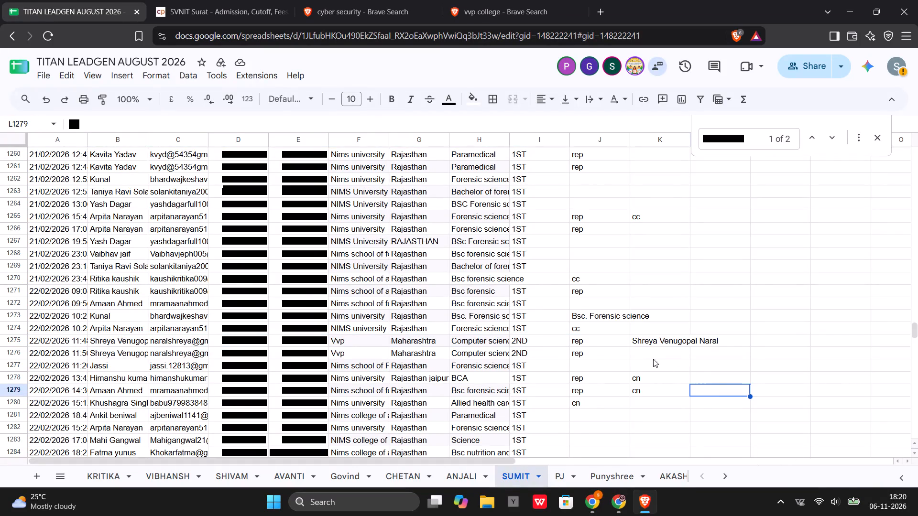
pyautogui.rightClick(240, 337)
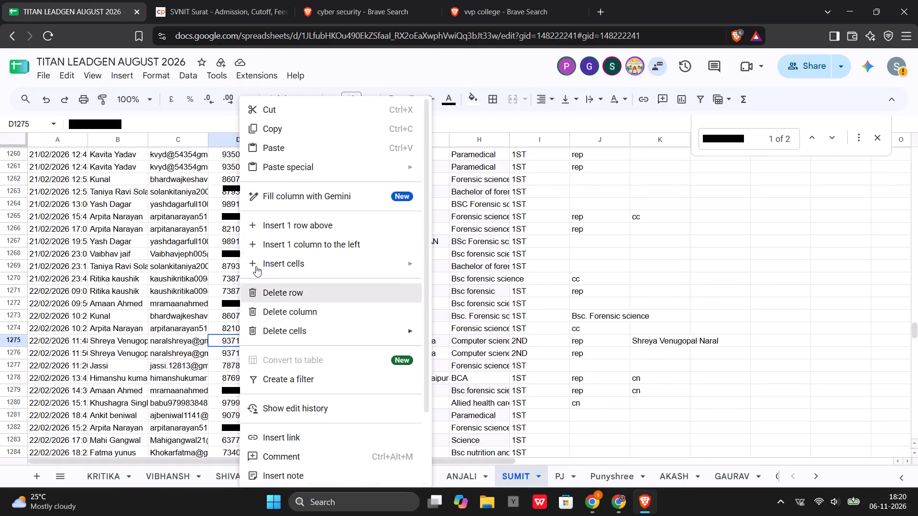
pyautogui.click(293, 125)
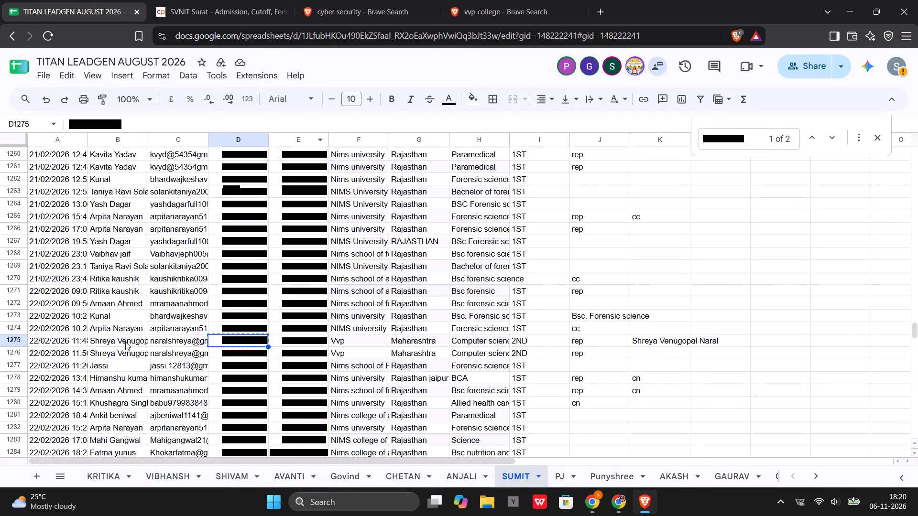
# Copy the lead's name from cell B1275.
pyautogui.rightClick(125, 339)
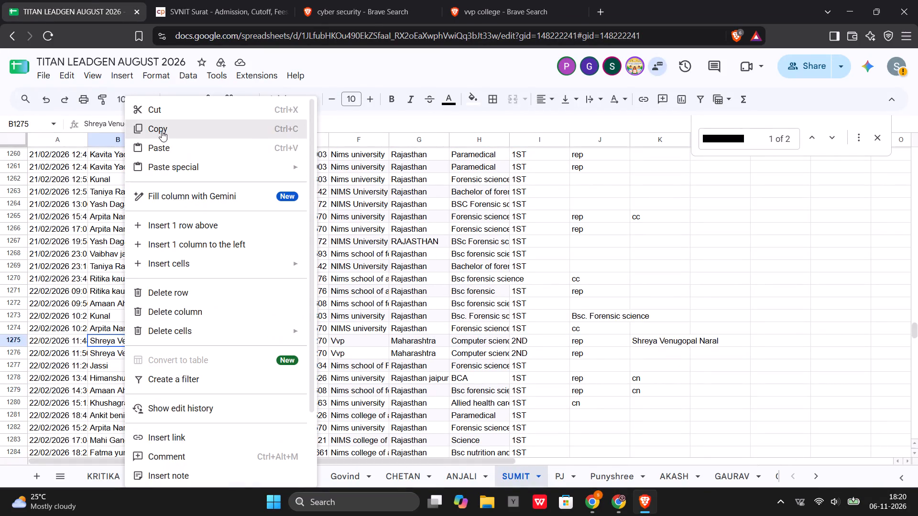
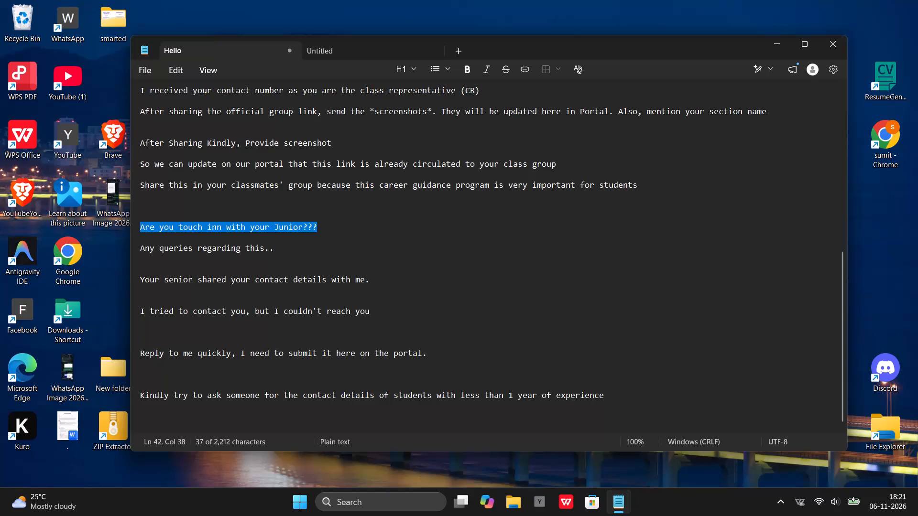
# Select the message line "I tried to contact you, but I couldn't reach you" in the Hello note.
pyautogui.moveTo(382, 311); pyautogui.dragTo(380, 297)
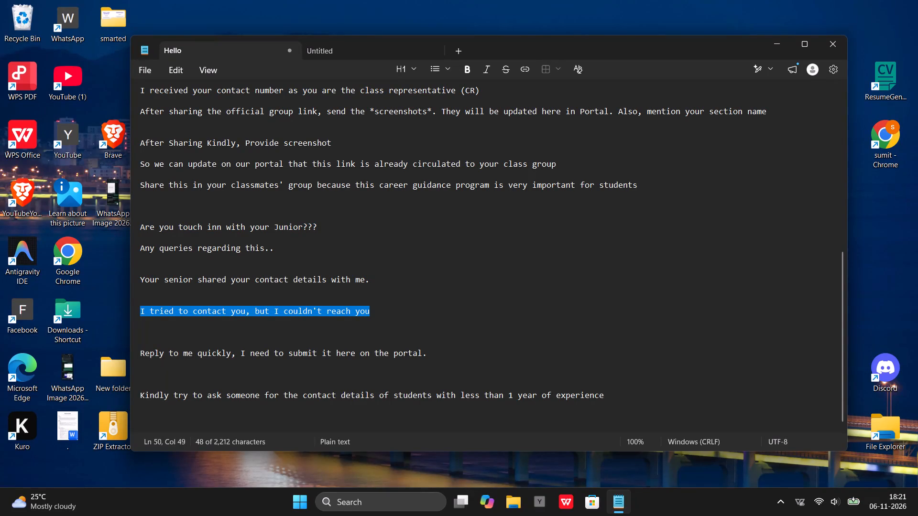
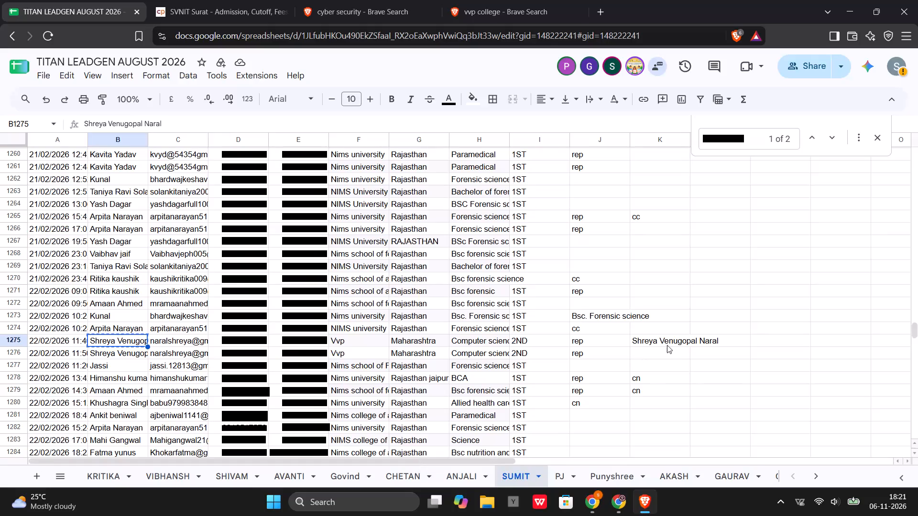
# Enter the note "nc" in column M of row 1275.
pyautogui.click(763, 341)
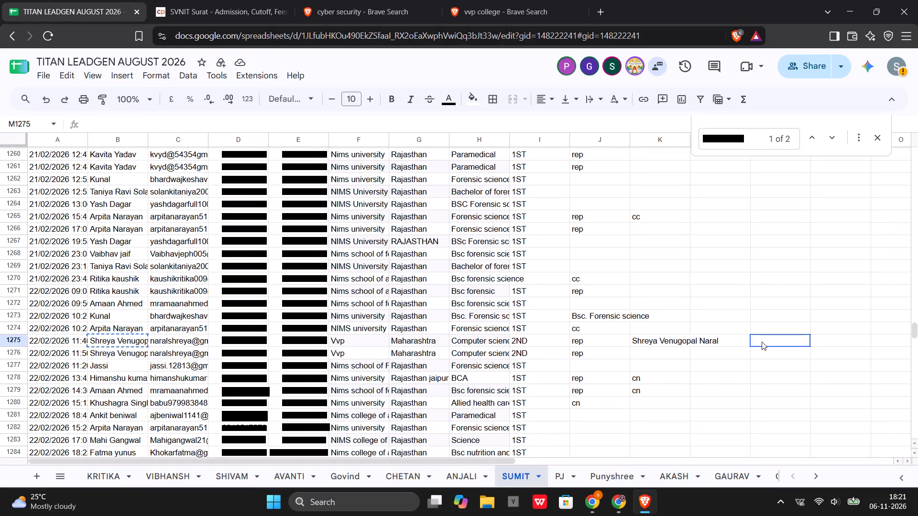
pyautogui.write('nc')
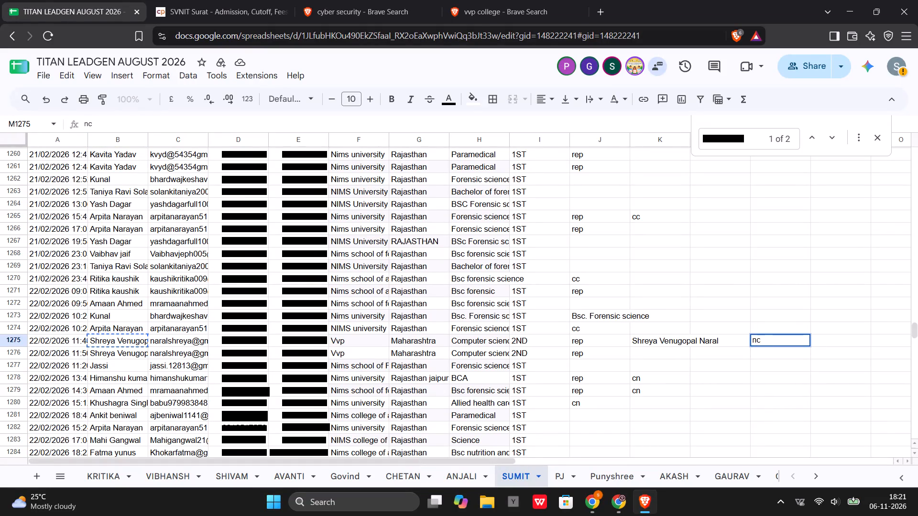
pyautogui.click(777, 375)
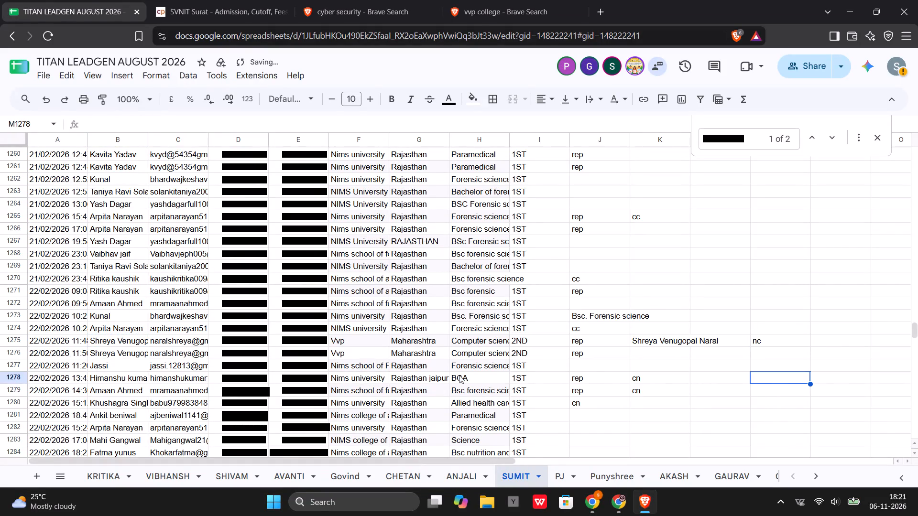
# Copy the column D contact number of the lead in row 1268, and copy the student name from the same row.
pyautogui.scroll(-5, 309, 354)
pyautogui.scroll(2, 310, 352)
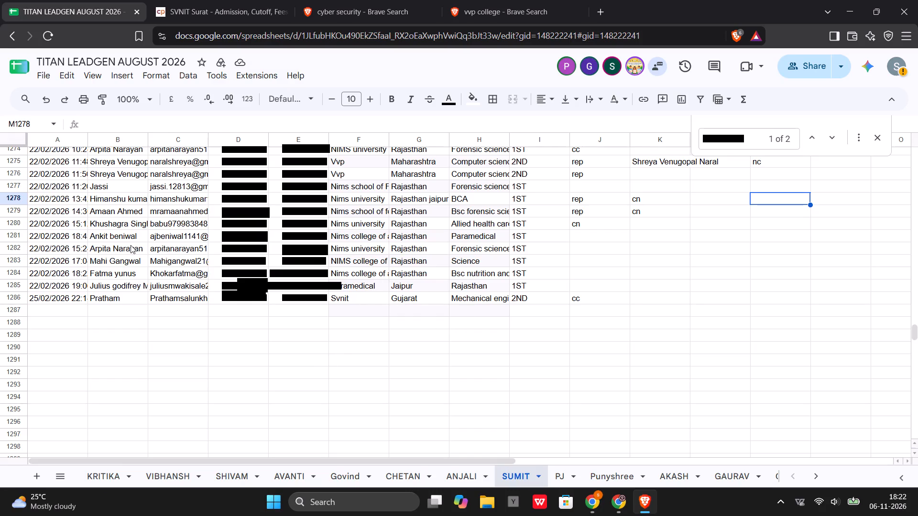
pyautogui.scroll(1, 207, 238)
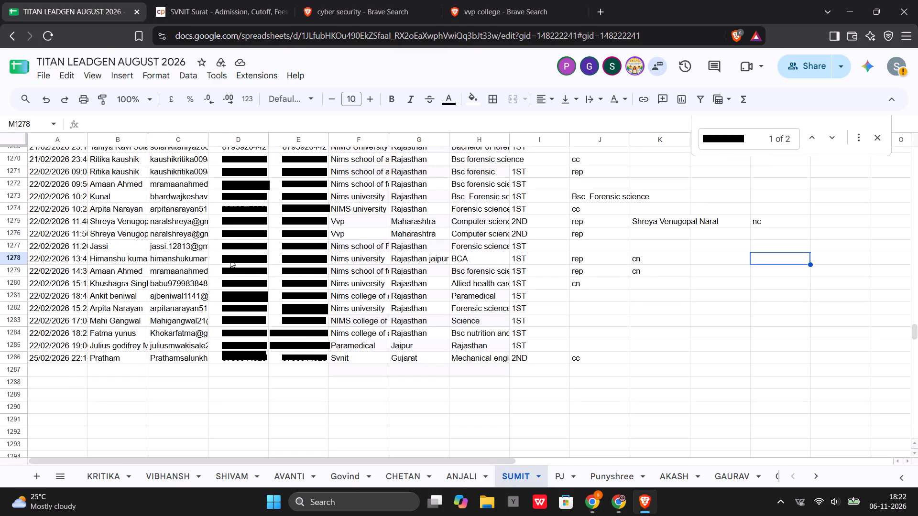
pyautogui.scroll(1, 230, 259)
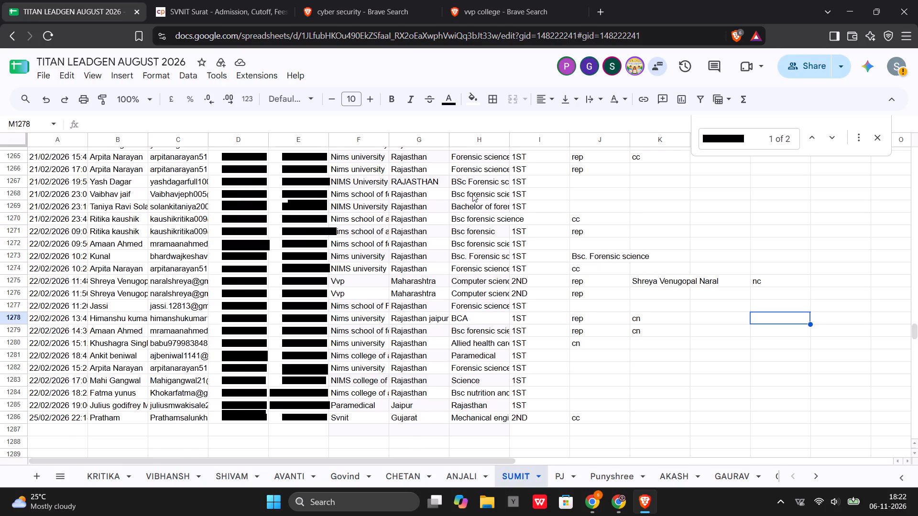
pyautogui.scroll(1, 472, 193)
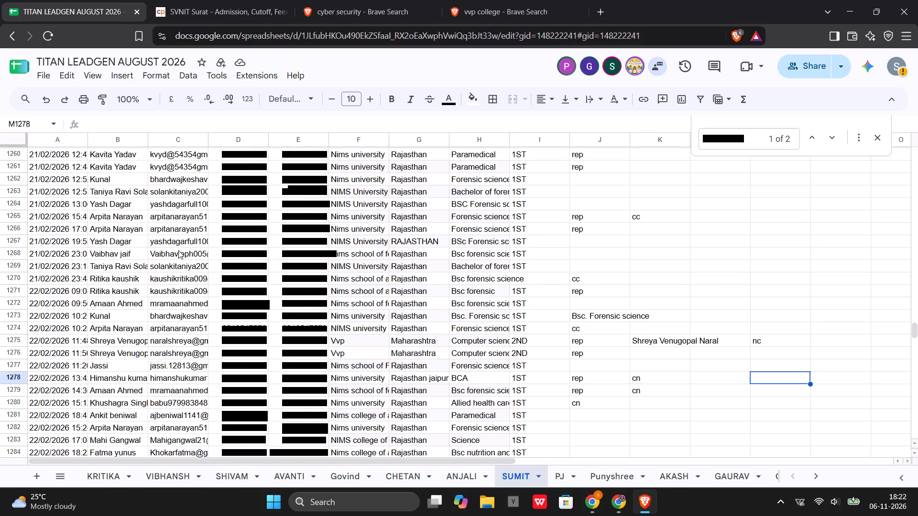
pyautogui.rightClick(239, 252)
pyautogui.click(277, 130)
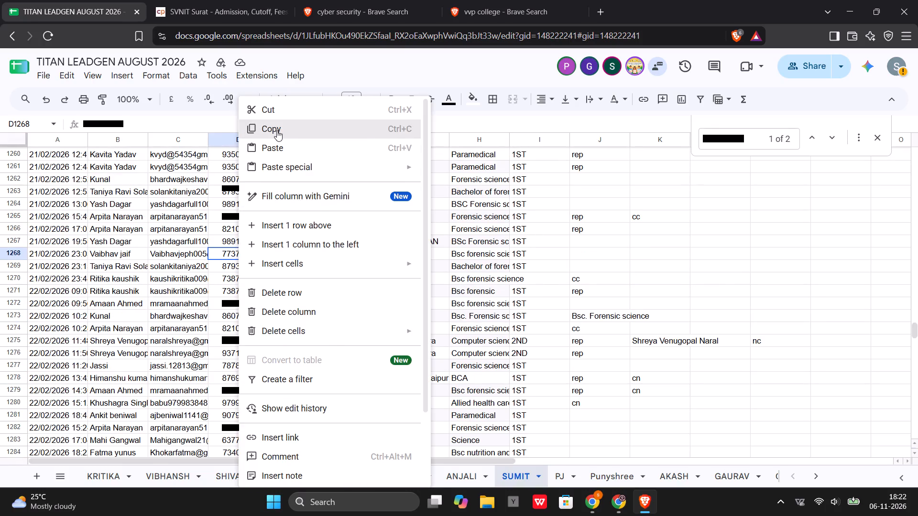
pyautogui.rightClick(125, 255)
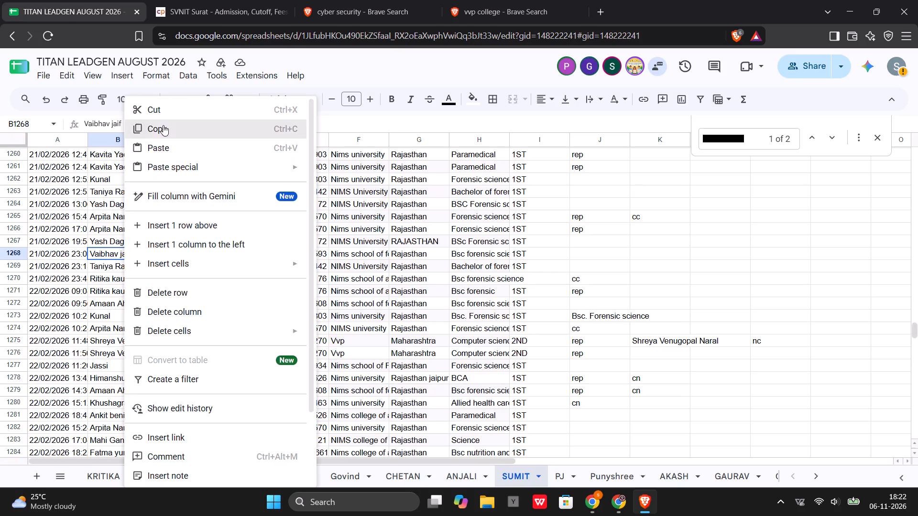
pyautogui.click(163, 125)
# Select the lead's cells in row 1268 from column A through column L.
pyautogui.moveTo(75, 251); pyautogui.dragTo(606, 252)
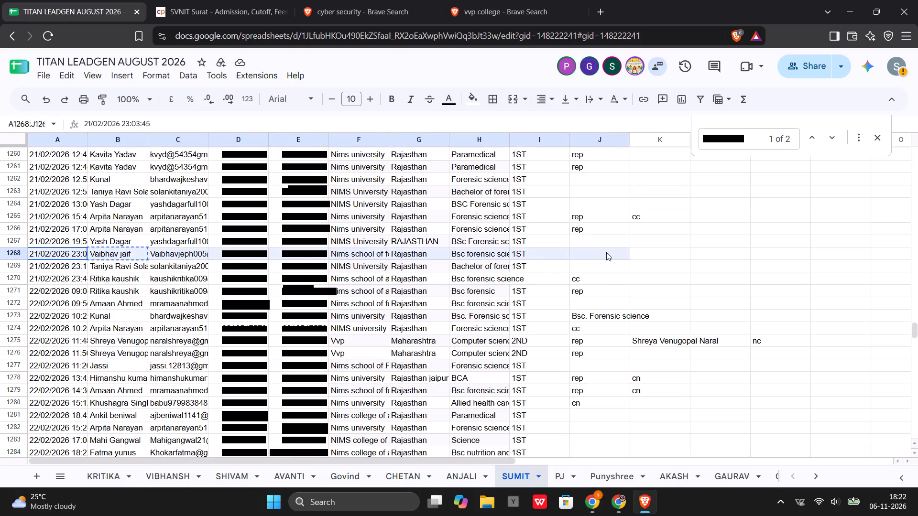
pyautogui.moveTo(606, 252); pyautogui.dragTo(721, 254)
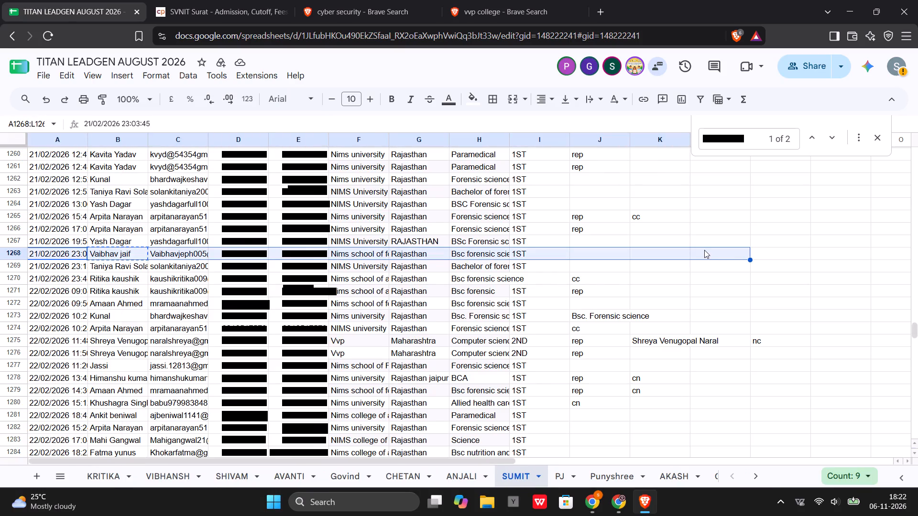
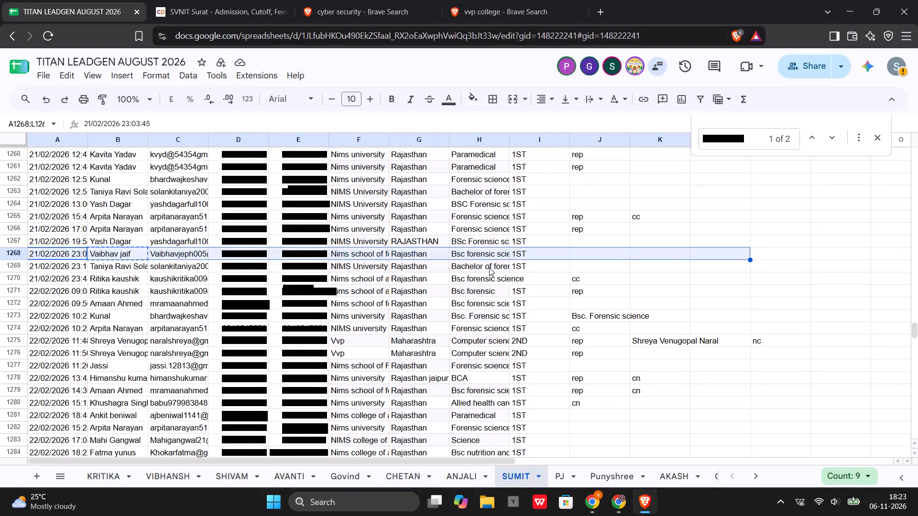
# Clear the row selection and copy the contact number in column D of row 1268.
pyautogui.click(684, 289)
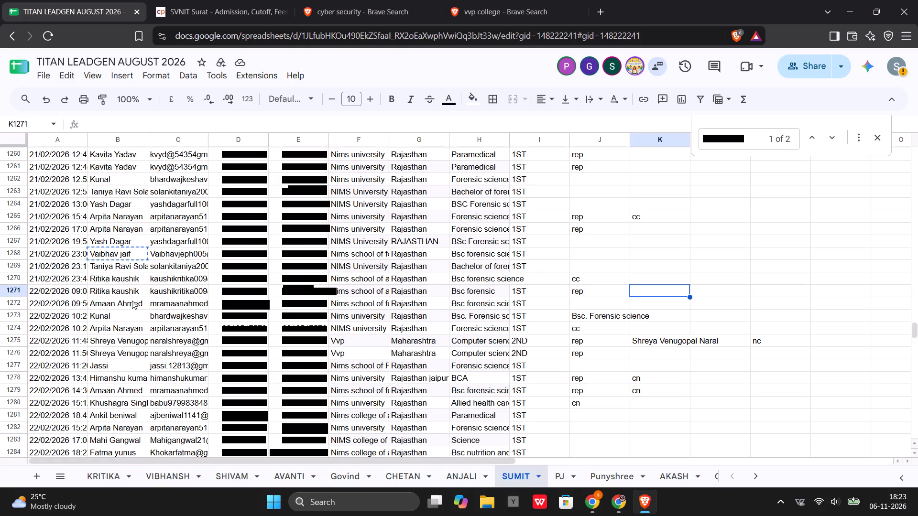
pyautogui.rightClick(241, 252)
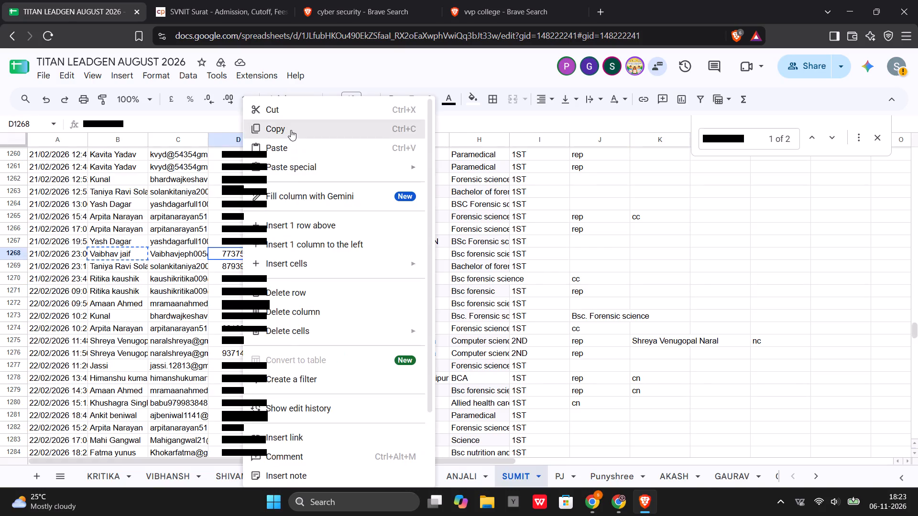
pyautogui.click(291, 129)
# Open the cell actions for the student name in column B of row 1268.
pyautogui.rightClick(111, 252)
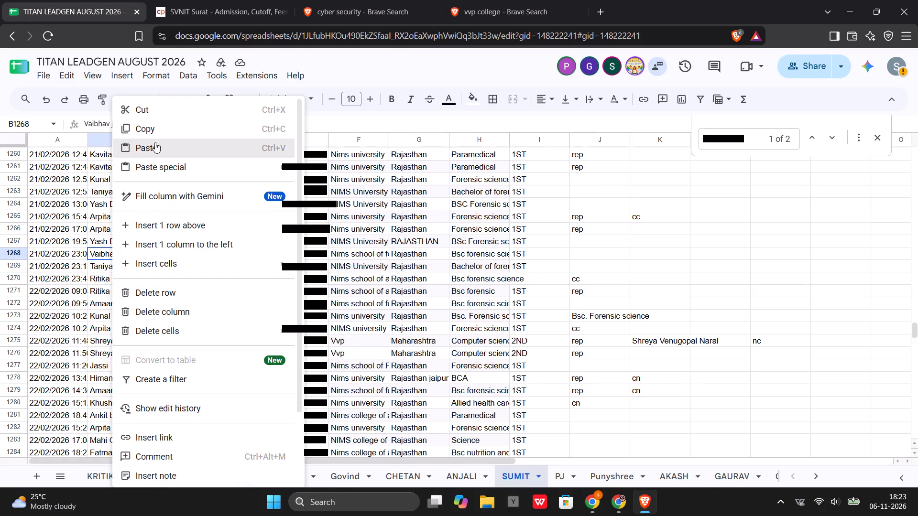
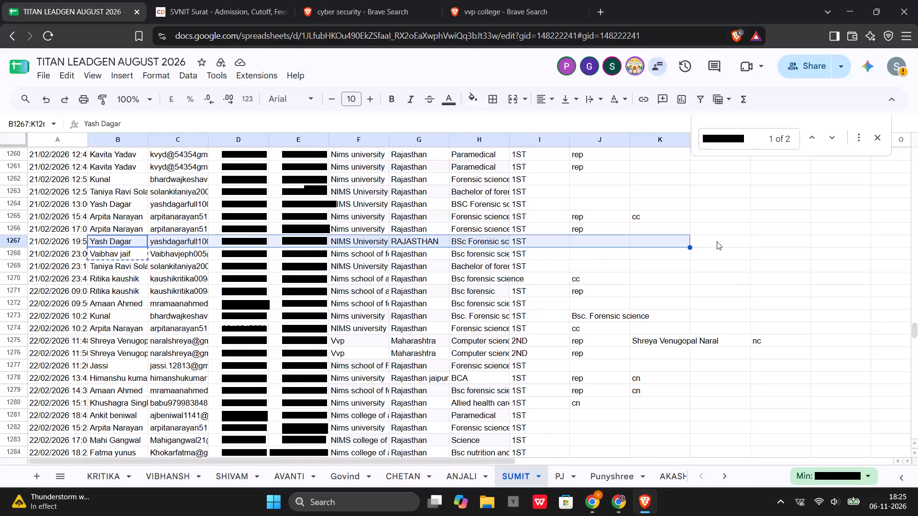
# Enter the status "na" in column J for rows 1267 and 1268.
pyautogui.click(717, 241)
pyautogui.click(592, 242)
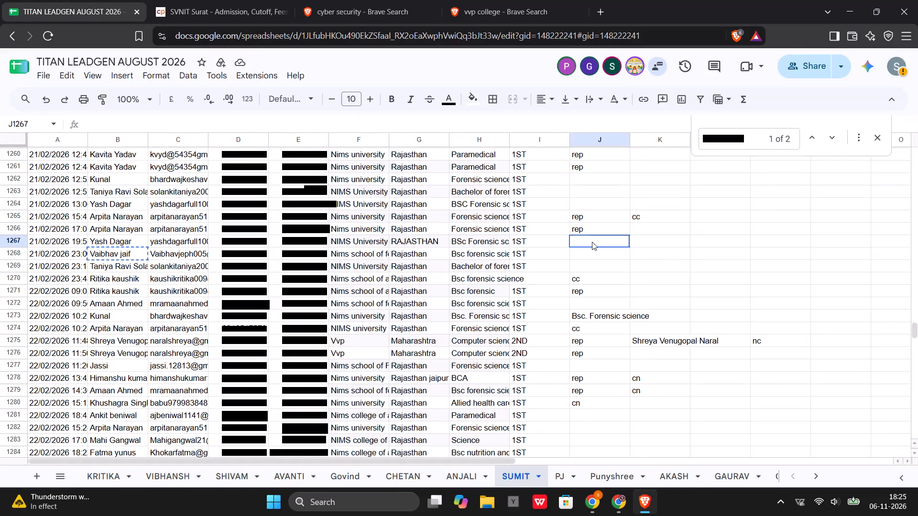
pyautogui.press('n')
pyautogui.press('a')
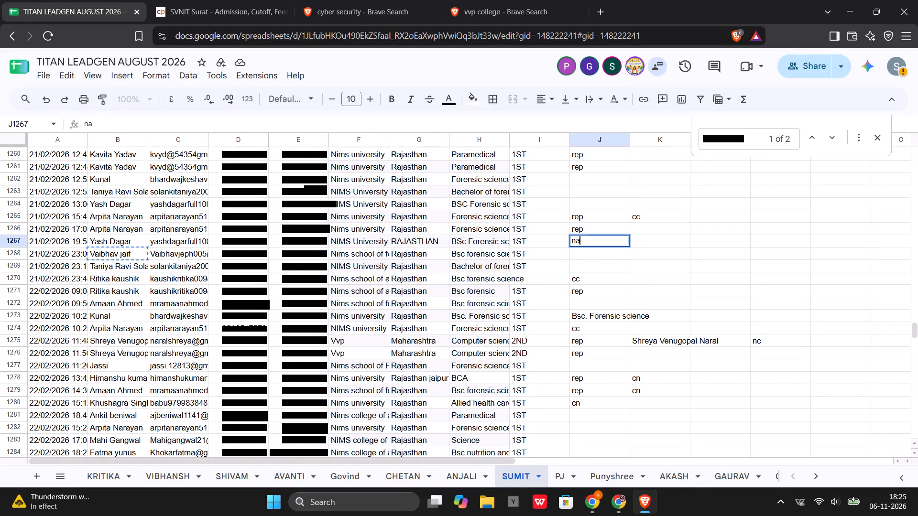
pyautogui.click(590, 257)
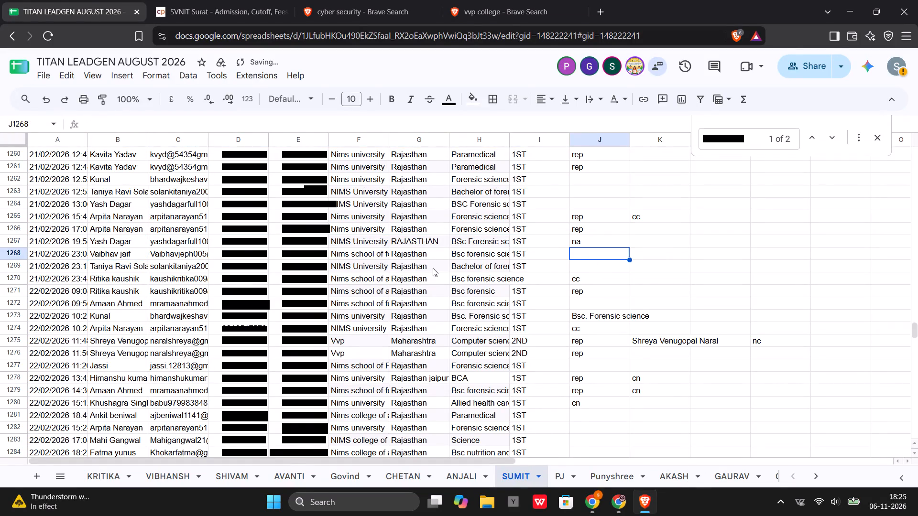
pyautogui.press('n')
pyautogui.press('a')
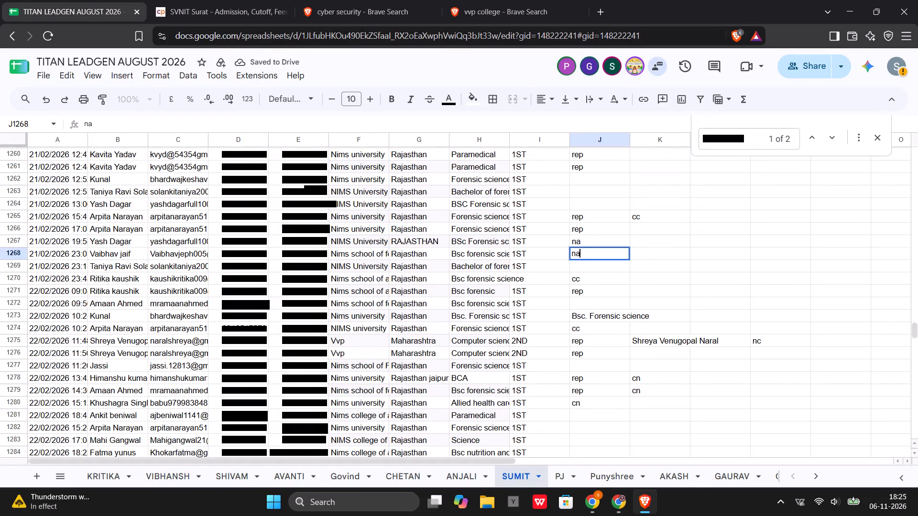
pyautogui.click(670, 253)
# Enter the status "rep" in column J of row 1264.
pyautogui.scroll(1, 633, 242)
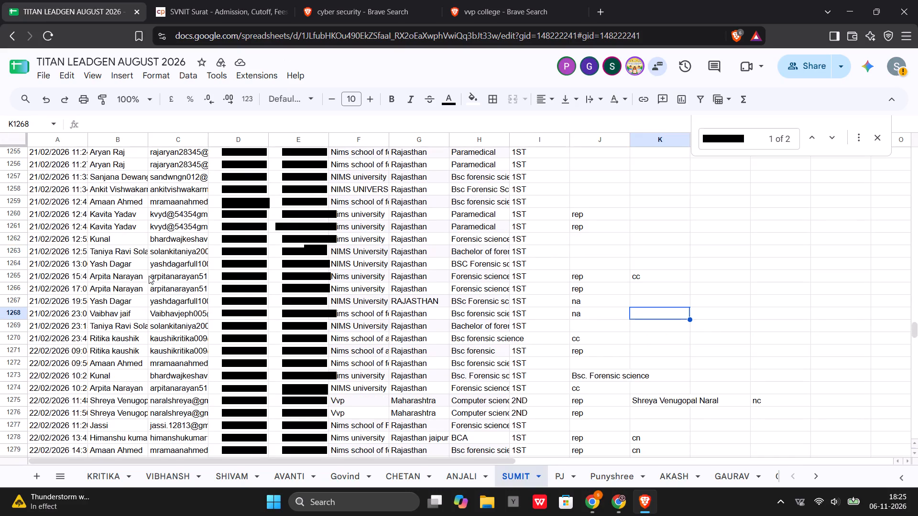
pyautogui.click(586, 263)
pyautogui.press('r')
pyautogui.press('e')
pyautogui.press('p')
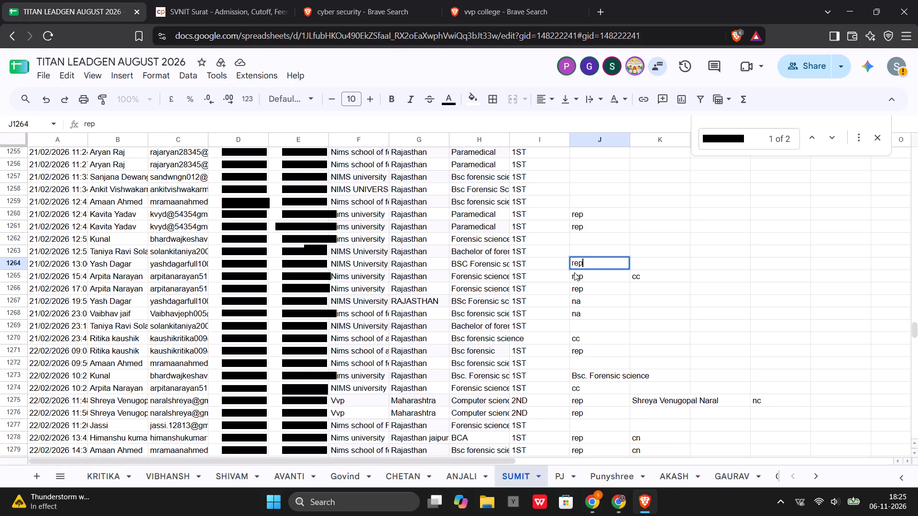
pyautogui.click(589, 249)
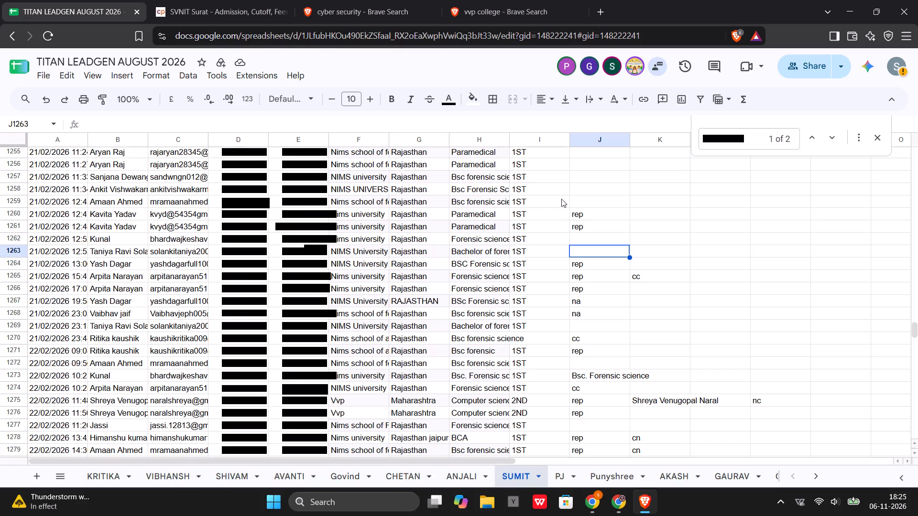
# Enter the status "nc" in column J of row 1259.
pyautogui.click(592, 198)
pyautogui.press('n')
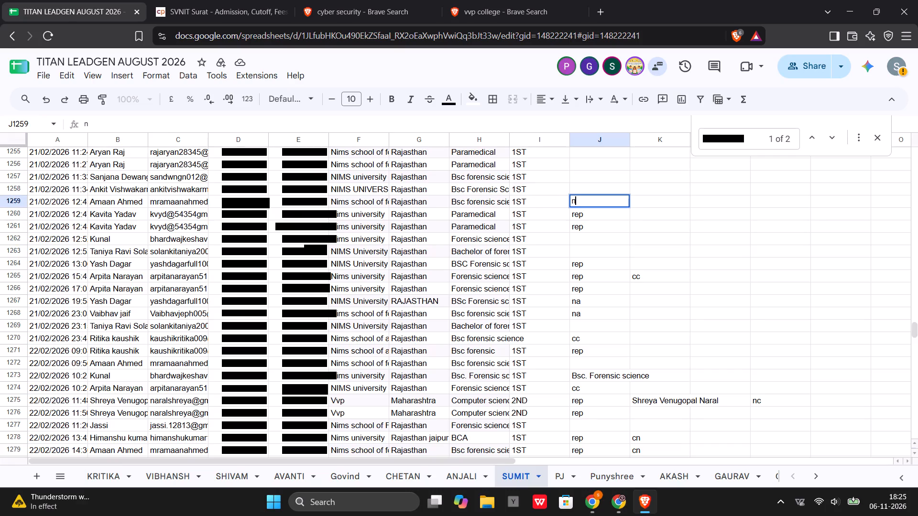
pyautogui.press('c')
pyautogui.click(576, 189)
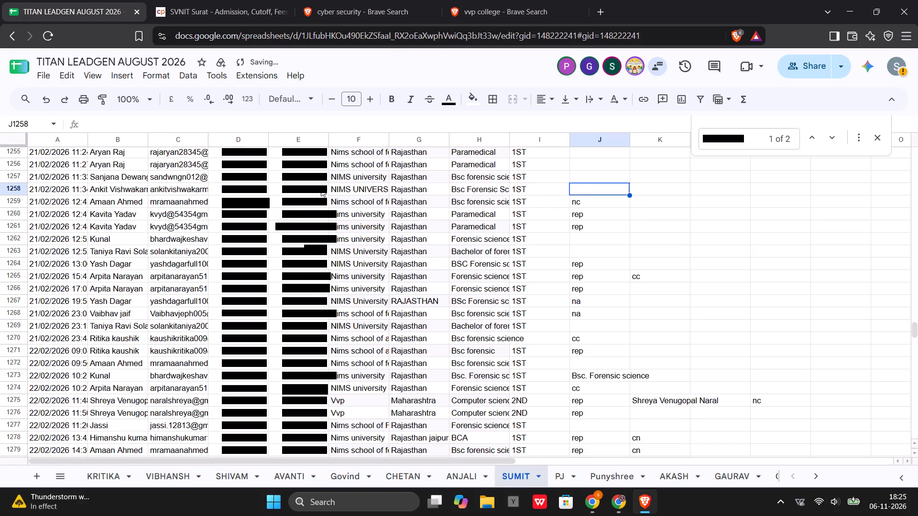
# Look through the Nims leads and the earlier Ganpat University leads, examining their details and status notes.
pyautogui.scroll(2, 178, 205)
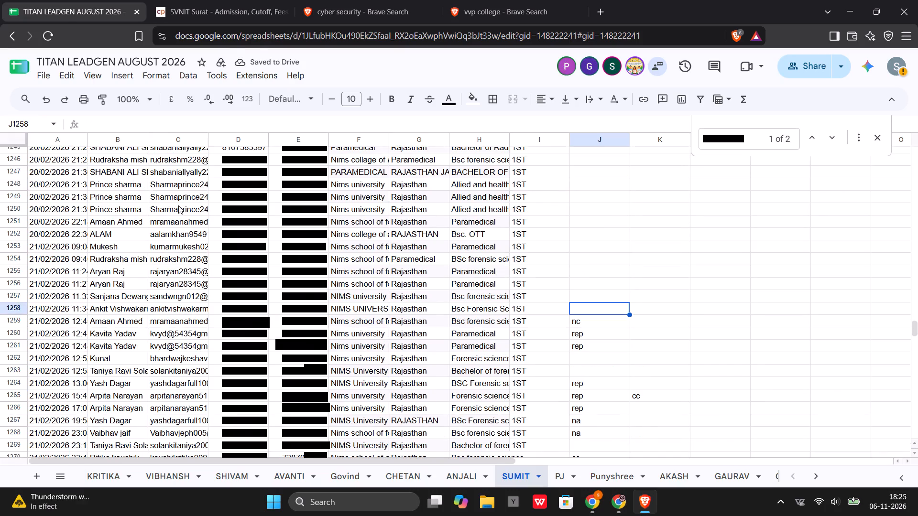
pyautogui.scroll(4, 178, 205)
pyautogui.scroll(-4, 180, 208)
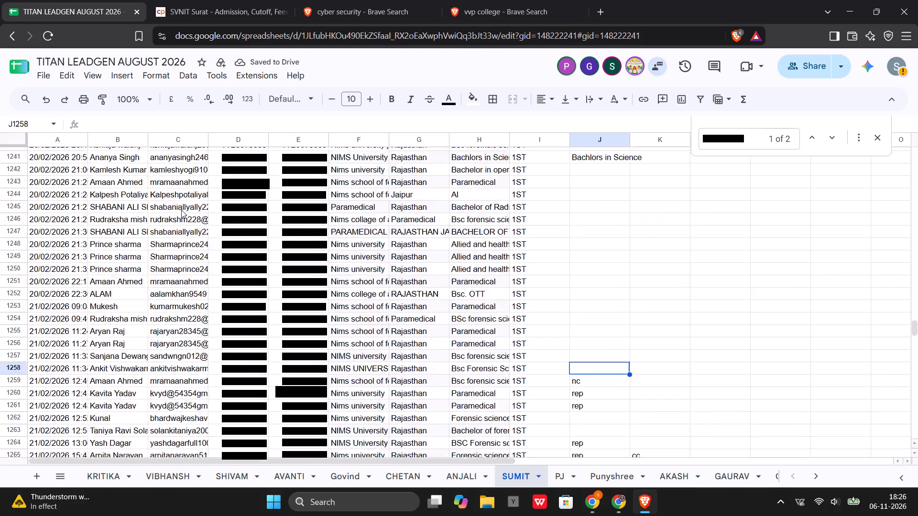
pyautogui.scroll(-9, 181, 210)
pyautogui.scroll(2, 203, 214)
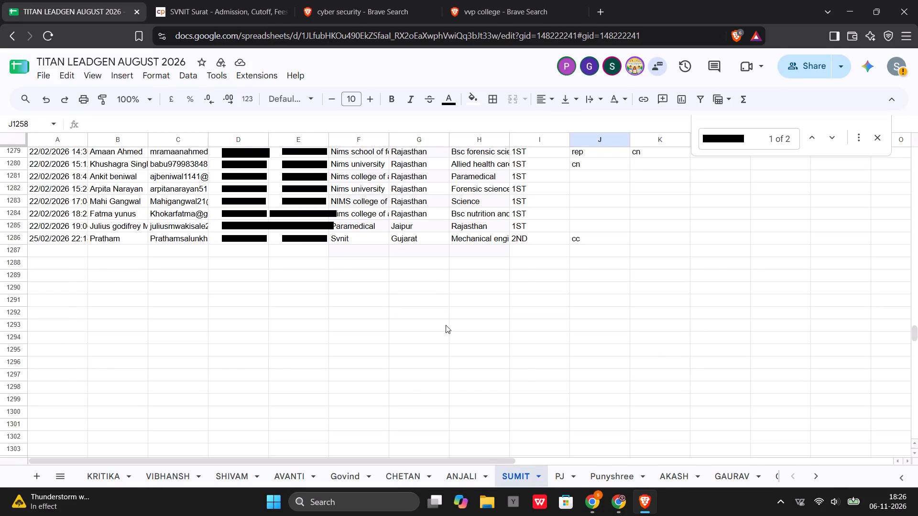
pyautogui.scroll(6, 489, 328)
pyautogui.scroll(3, 527, 335)
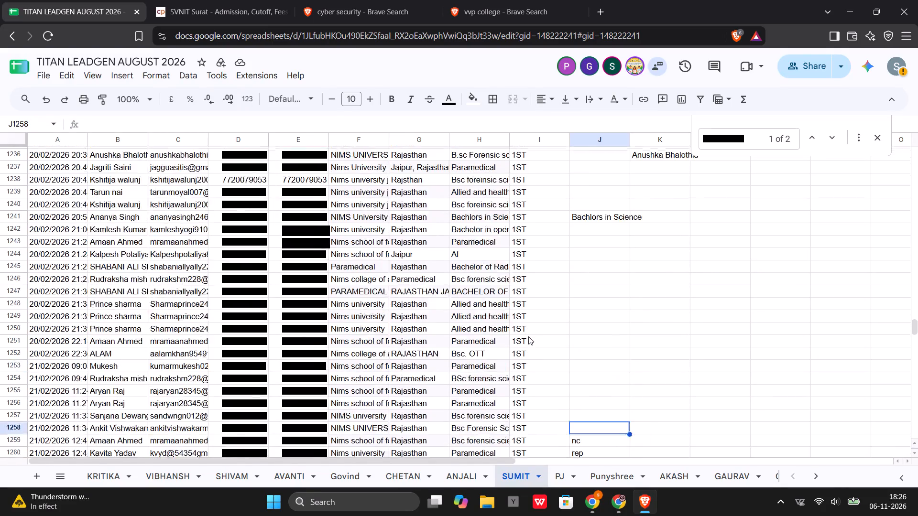
pyautogui.scroll(3, 528, 336)
pyautogui.scroll(1, 605, 339)
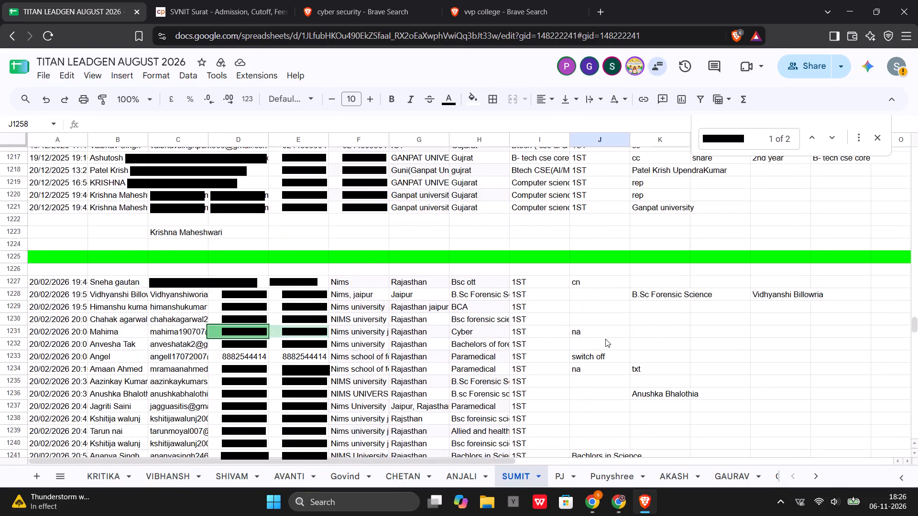
pyautogui.scroll(-1, 605, 339)
pyautogui.scroll(8, 605, 339)
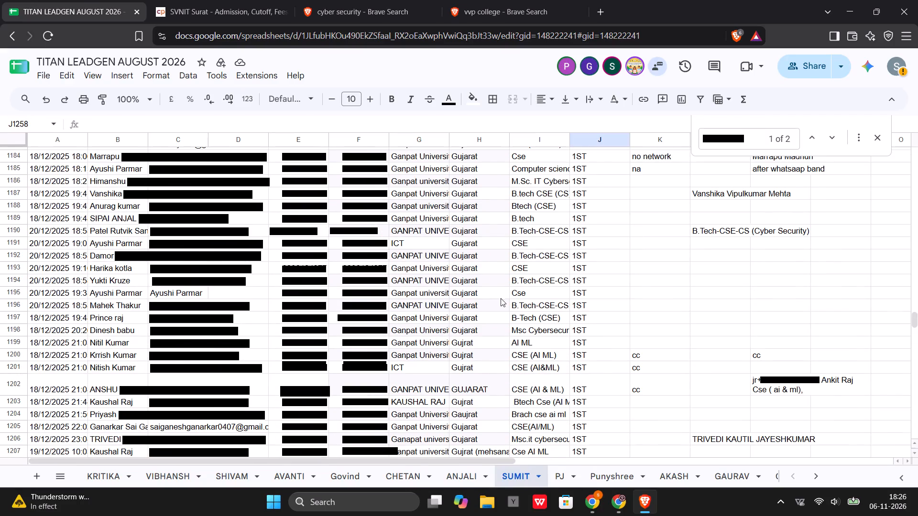
# Open the cell actions for the contact number in column E of row 1196.
pyautogui.rightClick(303, 293)
pyautogui.click(117, 305)
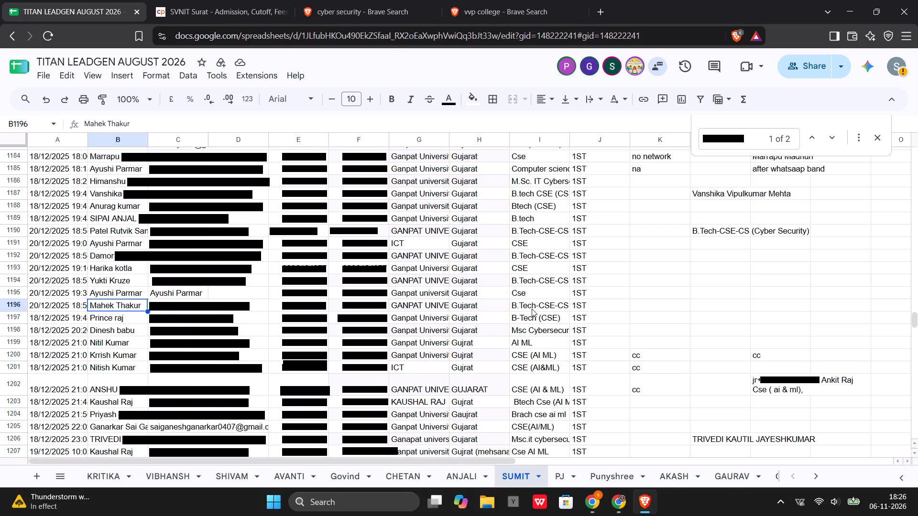
pyautogui.rightClick(301, 303)
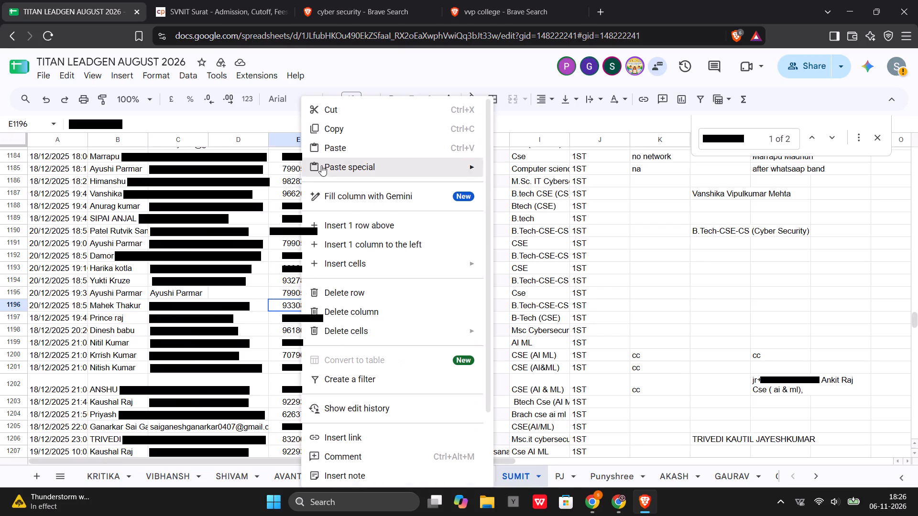
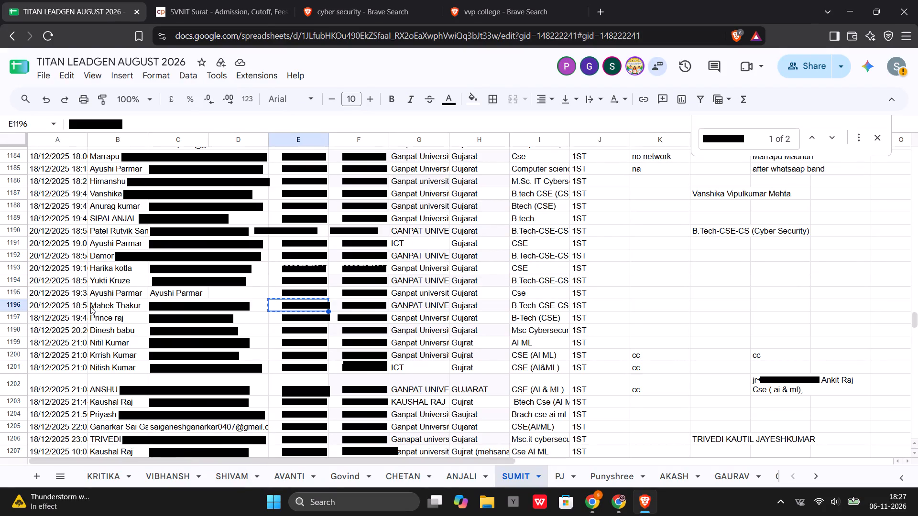
# Select the lead's details in row 1196 from column B through column M.
pyautogui.moveTo(90, 306); pyautogui.dragTo(718, 301)
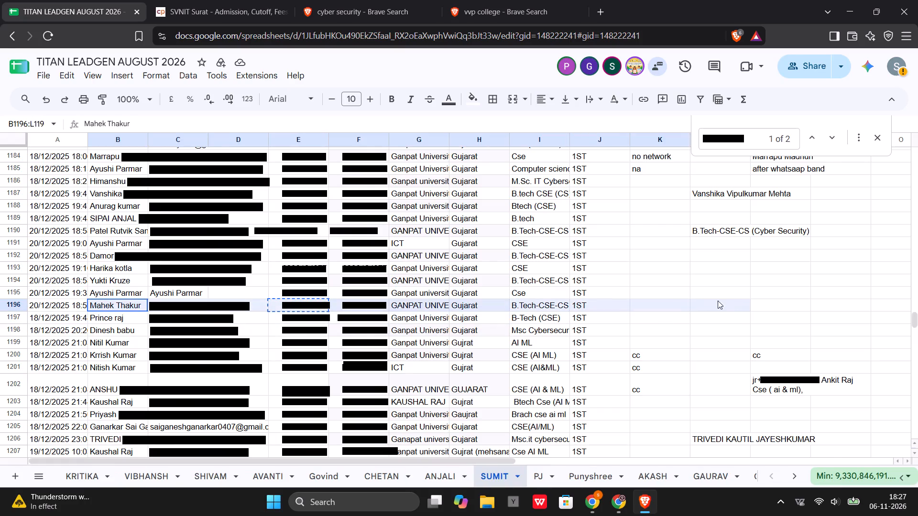
pyautogui.moveTo(718, 301); pyautogui.dragTo(772, 301)
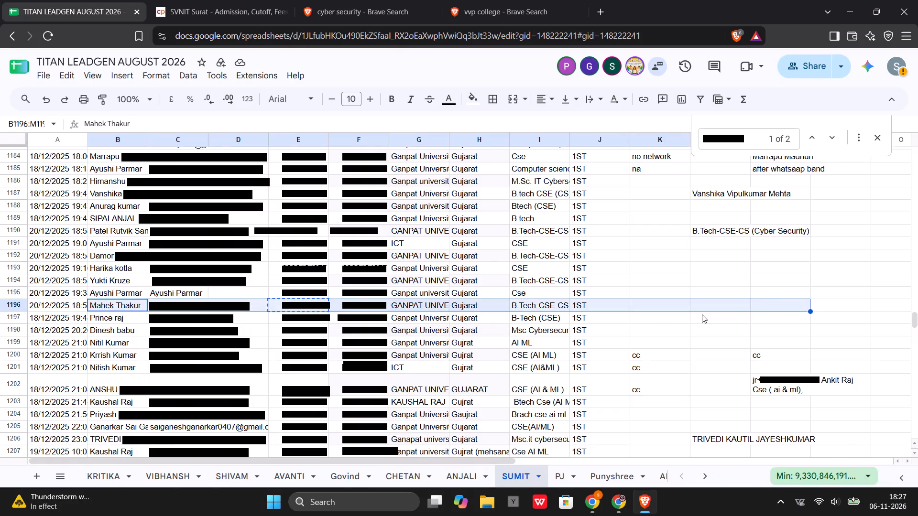
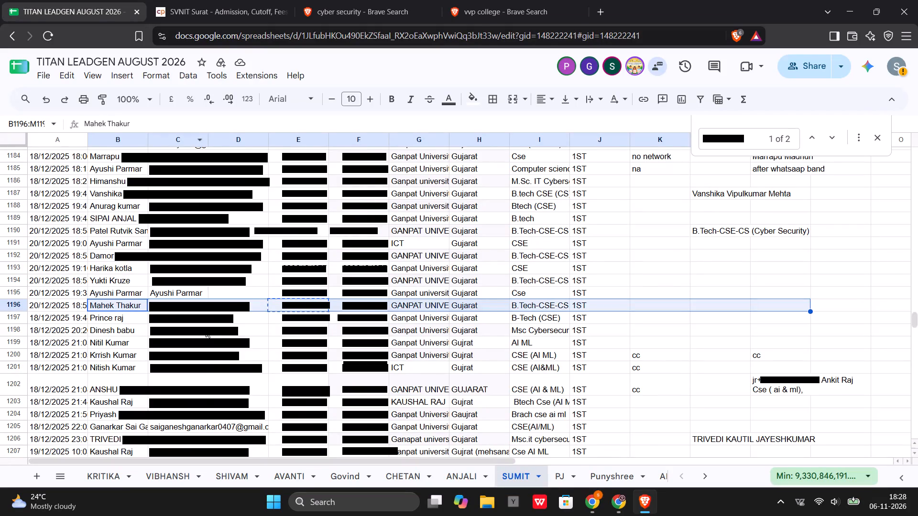
# Select the lead's details in row 1208 from column B through column N.
pyautogui.scroll(-15, 430, 335)
pyautogui.scroll(-9, 449, 346)
pyautogui.scroll(16, 448, 347)
pyautogui.scroll(5, 446, 339)
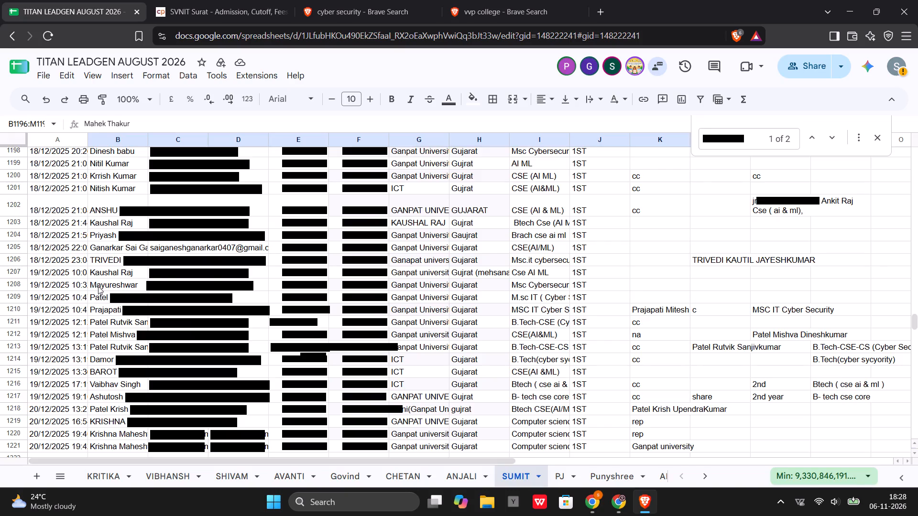
pyautogui.moveTo(98, 286); pyautogui.dragTo(833, 283)
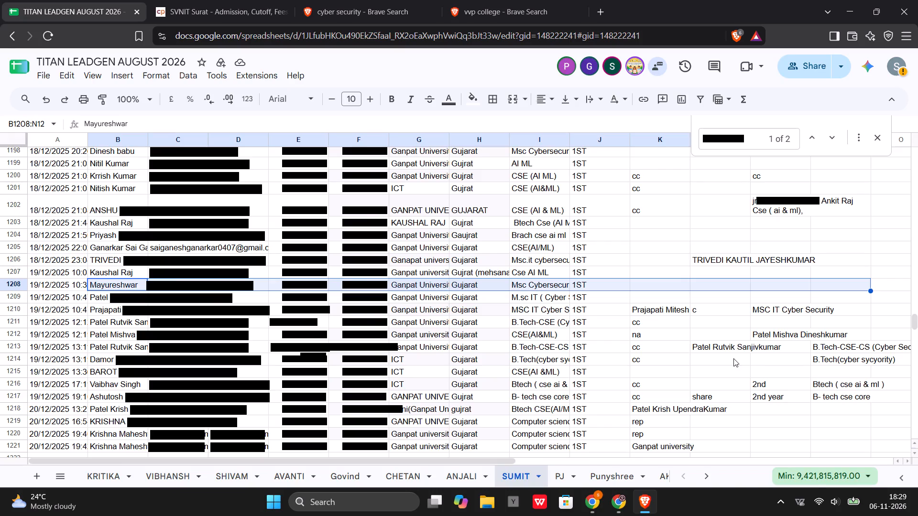
# Copy the lead's contact number from column E of row 1208.
pyautogui.click(311, 303)
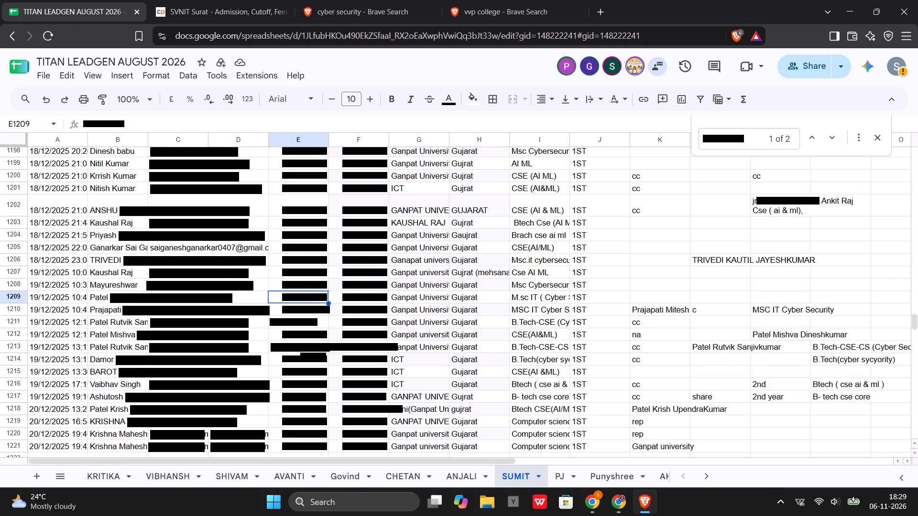
pyautogui.rightClick(305, 288)
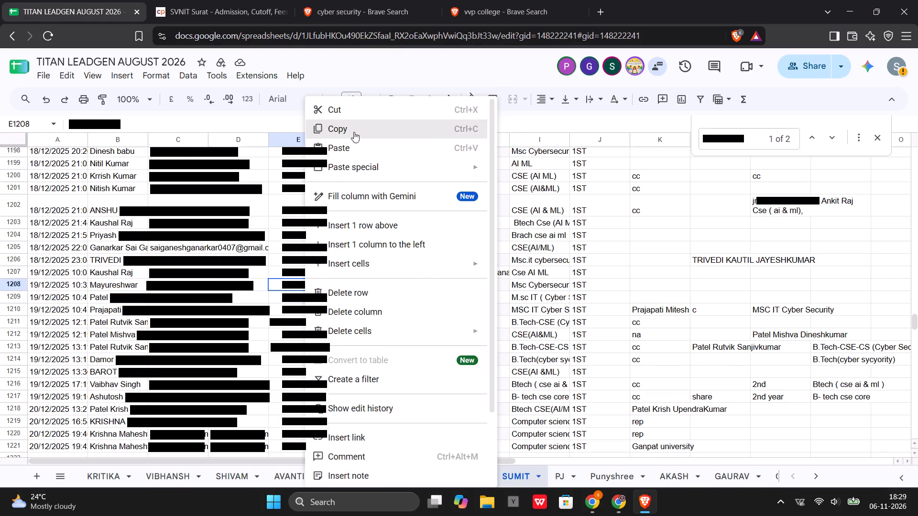
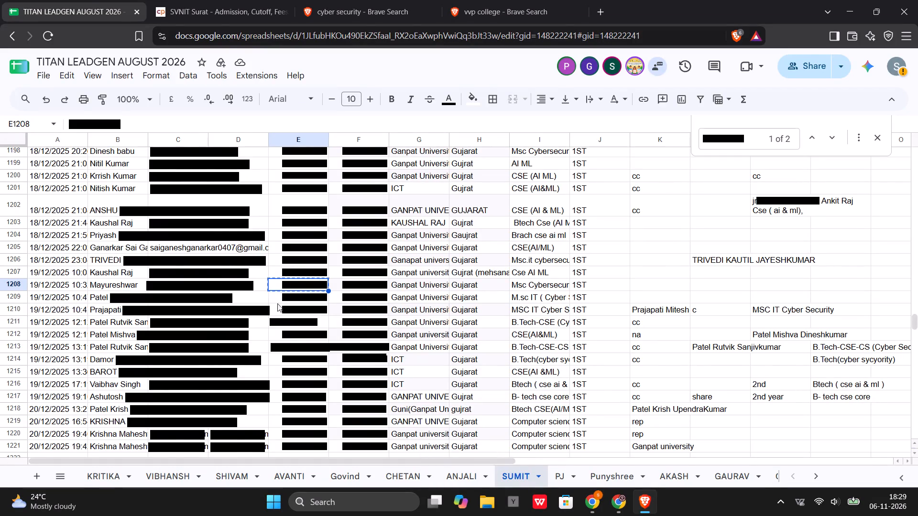
# Copy the lead's contact number from column E of row 1209.
pyautogui.click(524, 297)
pyautogui.click(308, 297)
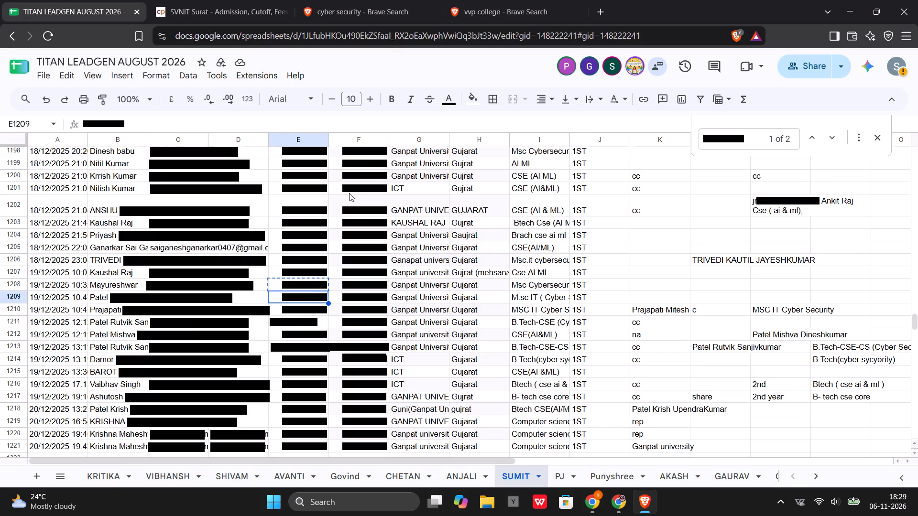
pyautogui.rightClick(310, 293)
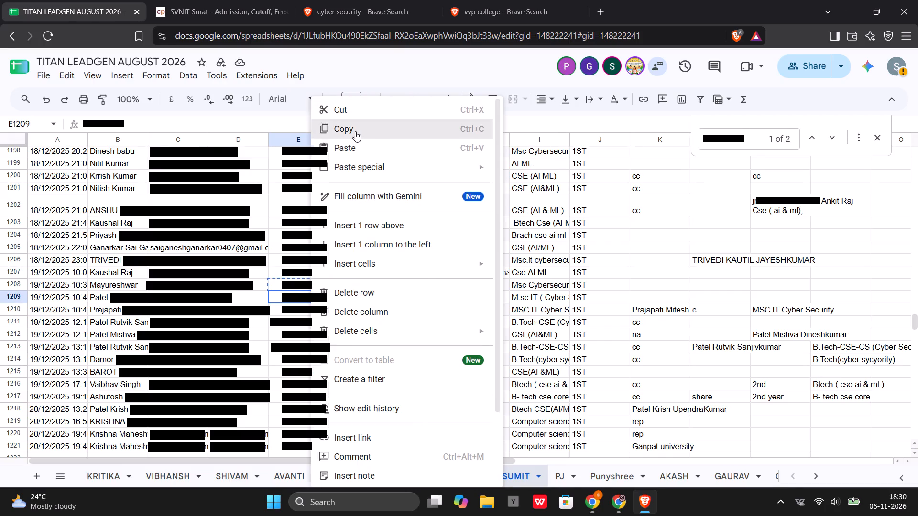
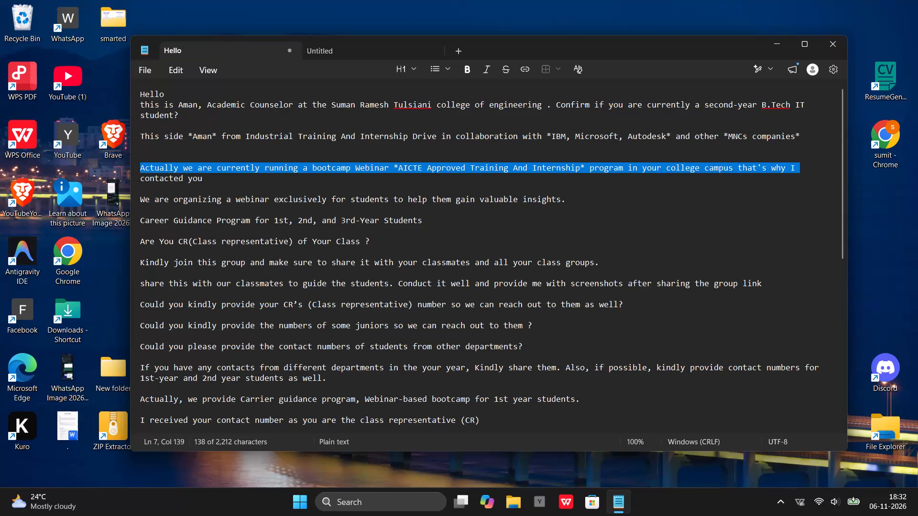
# Copy the message paragraph beginning "Actually we are currently running a bootcamp Webinar" from the Hello notes.
pyautogui.hotkey('ctrl', 'c')
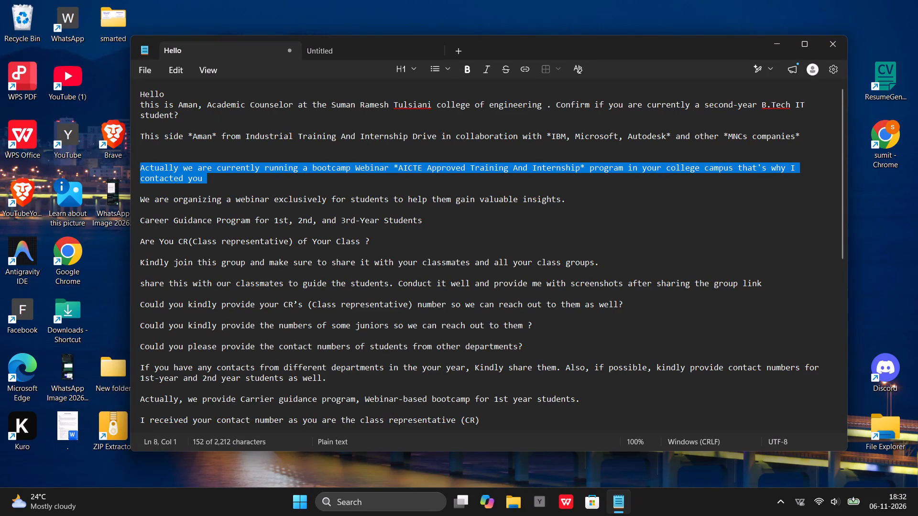
# Copy the line "We are organizing a webinar exclusively for students to help them gain valuable insights.".
pyautogui.moveTo(570, 203); pyautogui.dragTo(567, 196)
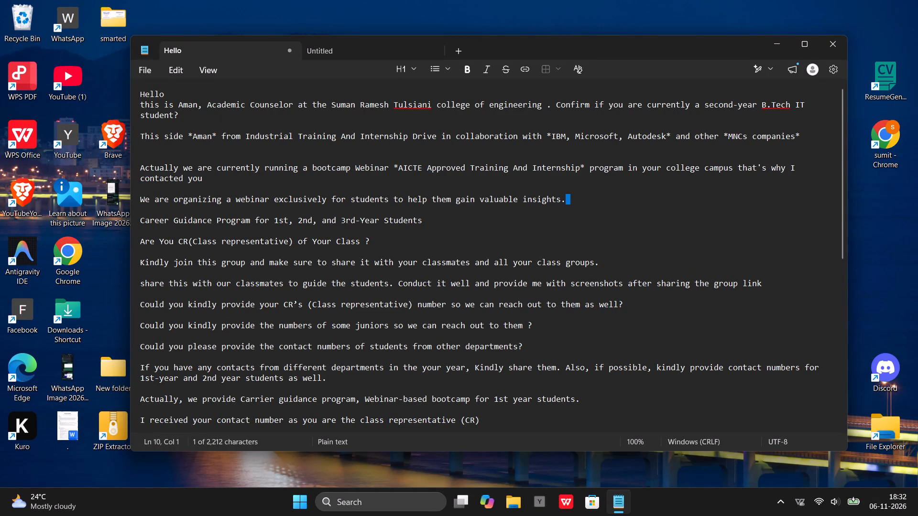
pyautogui.moveTo(567, 196); pyautogui.dragTo(563, 190)
pyautogui.hotkey('ctrl', 'c')
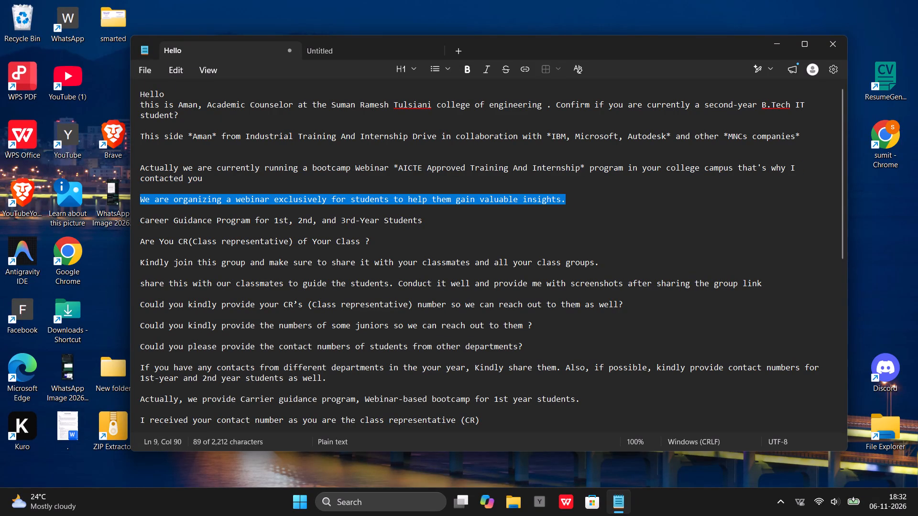
# Select the question line "Are You CR(Class representative) of Your Class ?" in the Hello notes.
pyautogui.moveTo(384, 239); pyautogui.dragTo(380, 233)
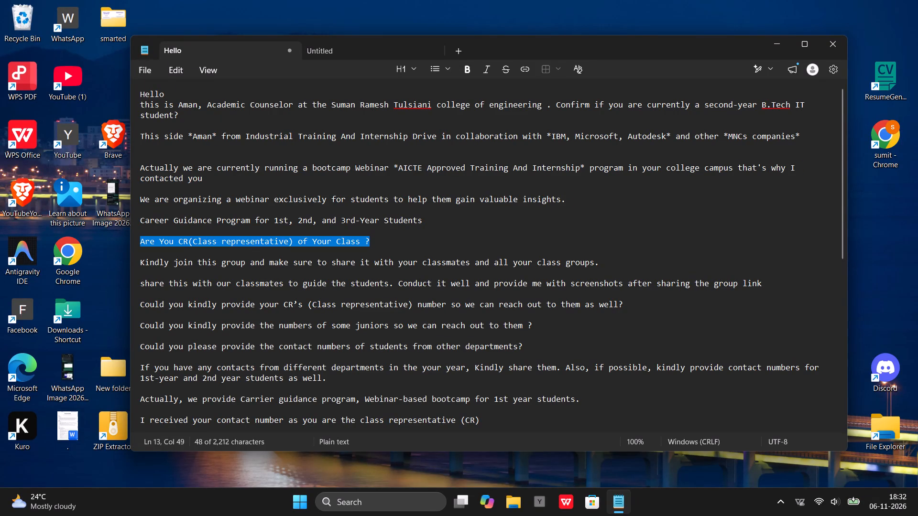
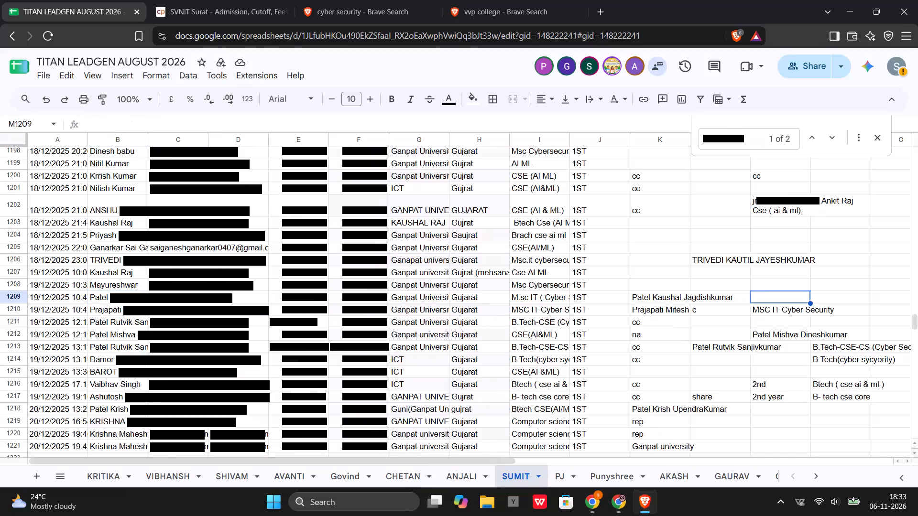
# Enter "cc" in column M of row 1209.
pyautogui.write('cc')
# Replace the name in column K of row 1209 with the status "cc".
pyautogui.click(646, 298)
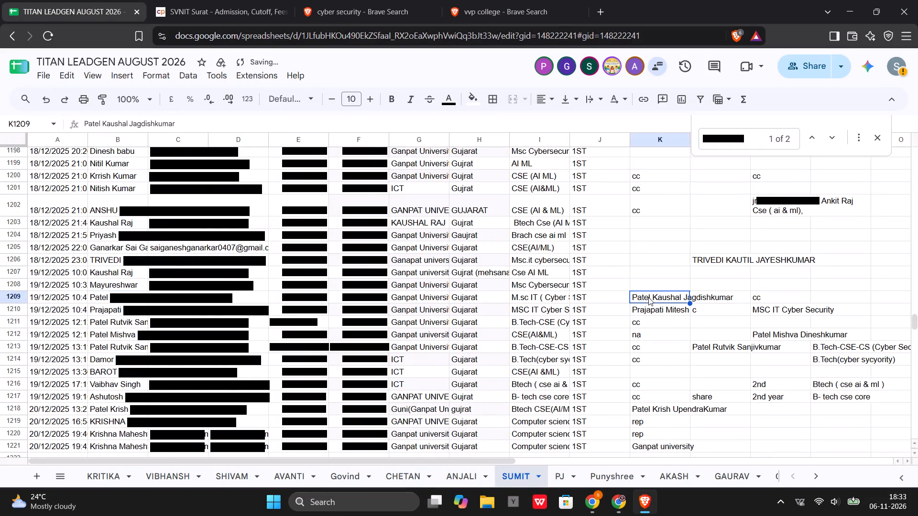
pyautogui.press('BackSpace')
pyautogui.click(657, 299)
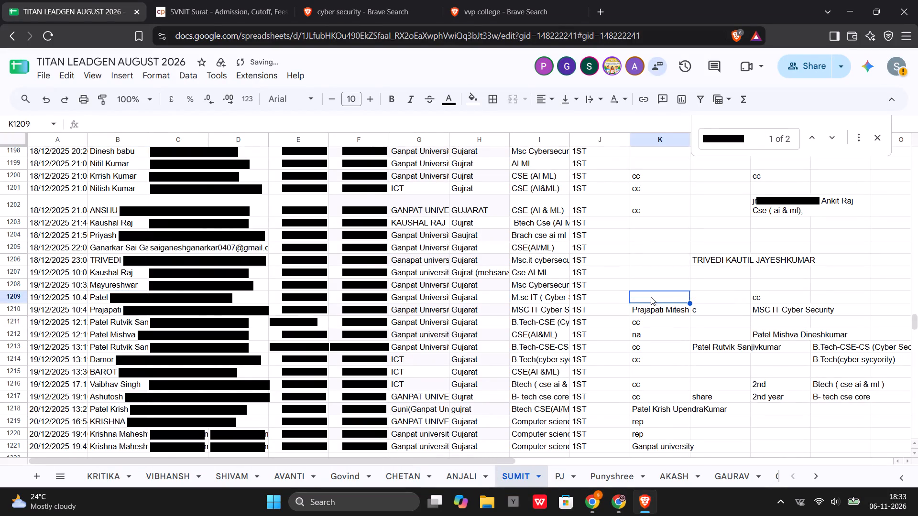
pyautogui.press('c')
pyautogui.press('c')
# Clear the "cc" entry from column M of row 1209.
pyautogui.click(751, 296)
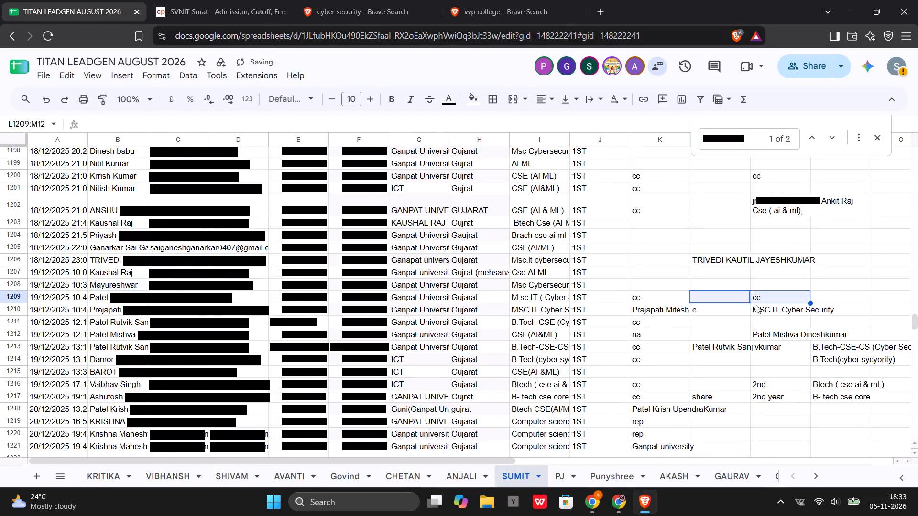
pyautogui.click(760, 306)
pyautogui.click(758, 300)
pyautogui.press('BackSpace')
# Clear the course text "MSC IT Cyber Security" from column M of row 1210.
pyautogui.click(771, 308)
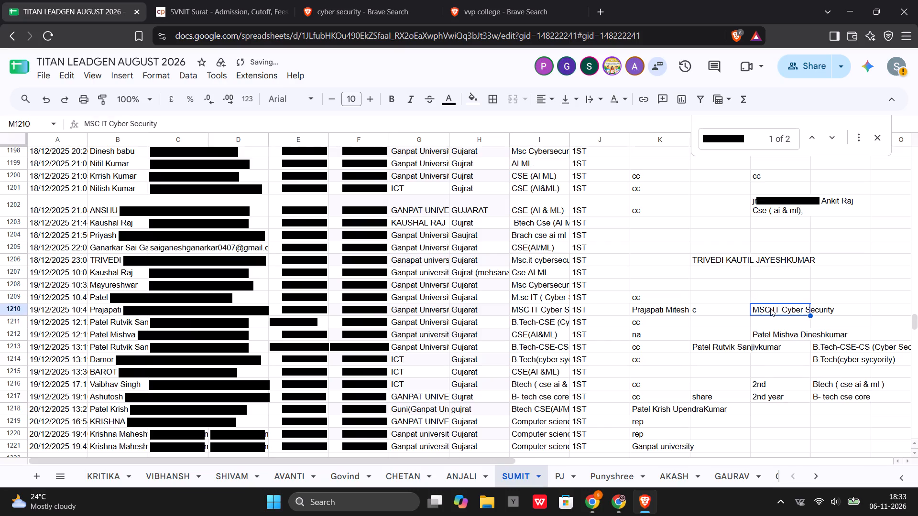
pyautogui.press('BackSpace')
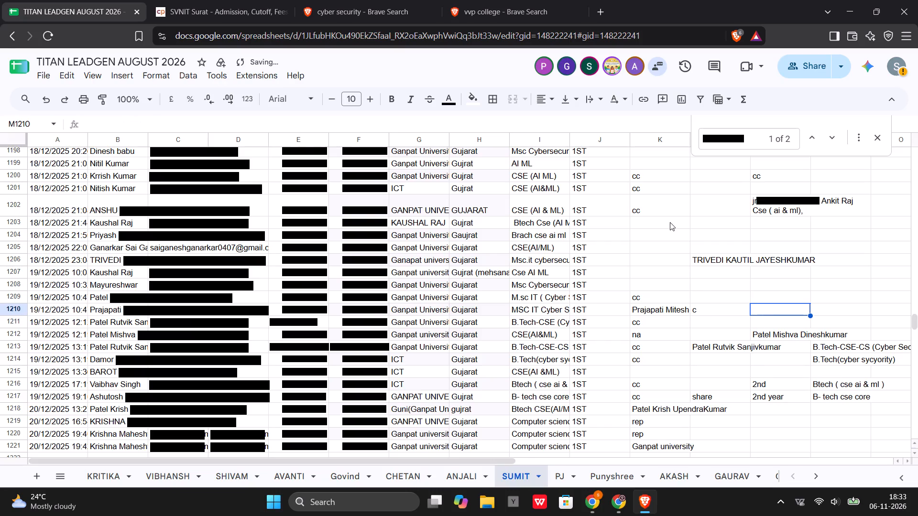
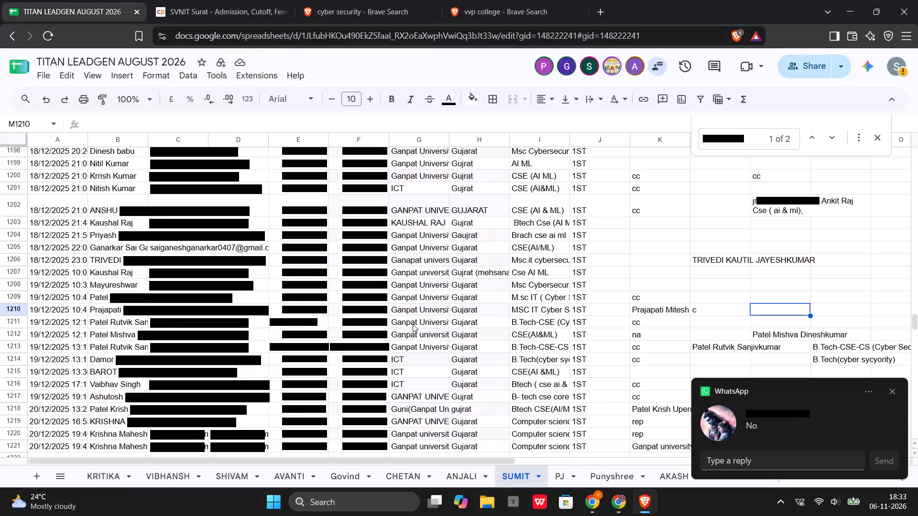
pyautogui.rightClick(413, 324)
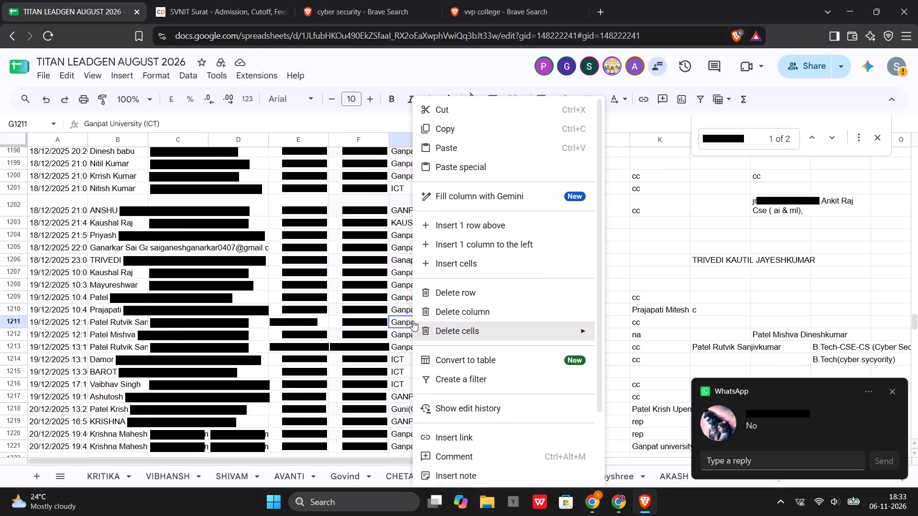
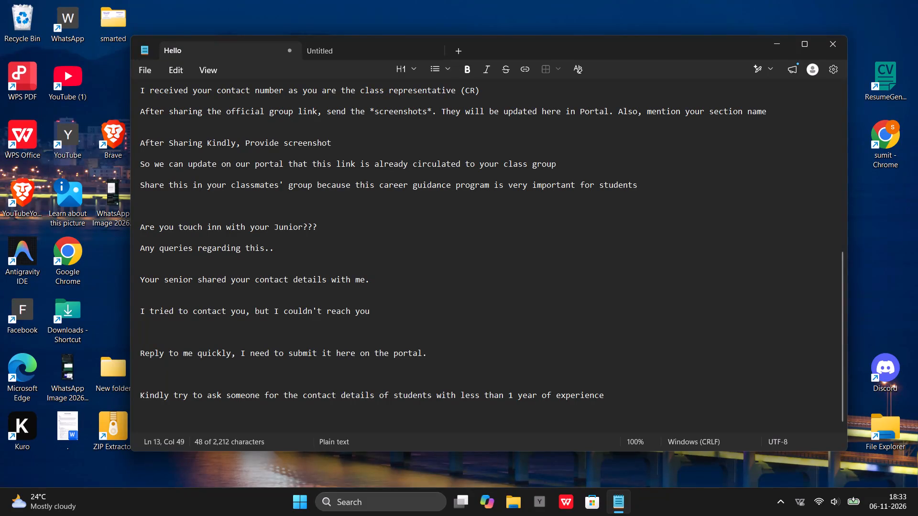
# Copy the prepared message line asking to join the group and share it with classmates and all class groups.
pyautogui.scroll(9, 533, 208)
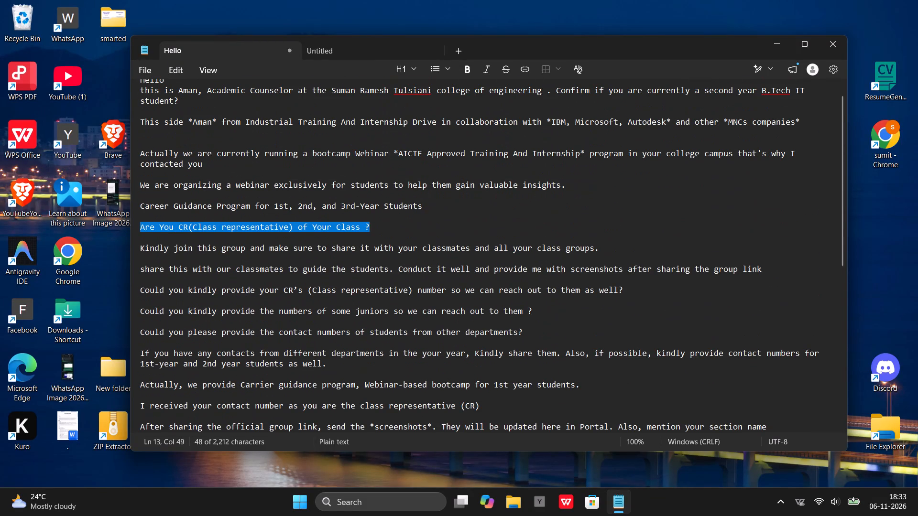
pyautogui.moveTo(603, 255); pyautogui.dragTo(602, 241)
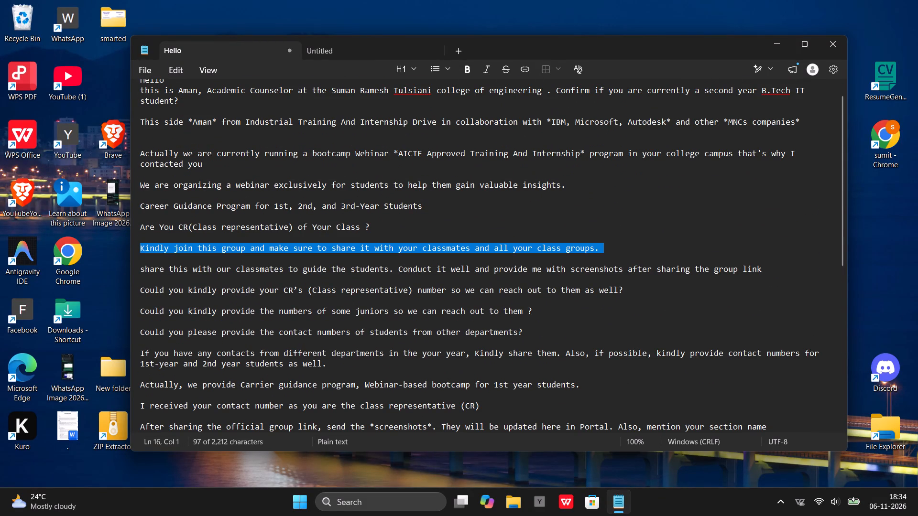
pyautogui.hotkey('ctrl', 'c')
# Copy the prepared message line asking for screenshots after sharing the official group link and for the section name.
pyautogui.scroll(-2, 683, 247)
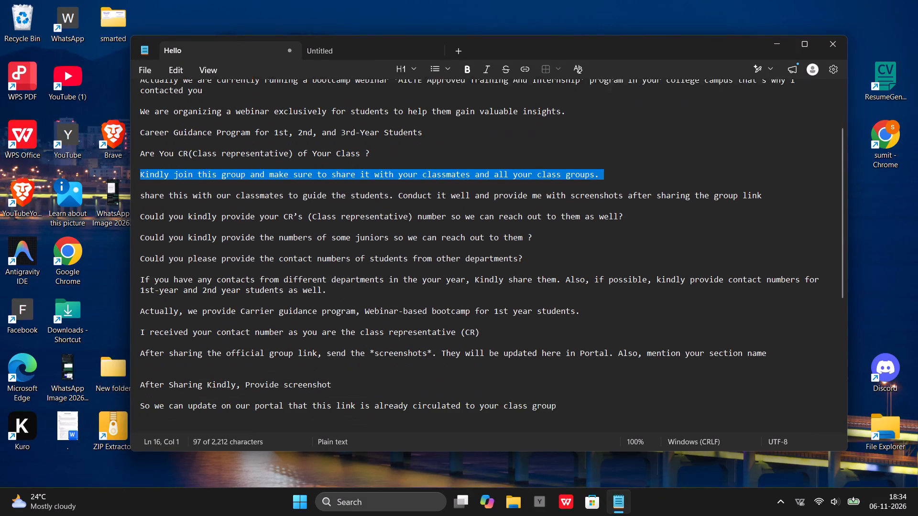
pyautogui.moveTo(783, 348); pyautogui.dragTo(780, 334)
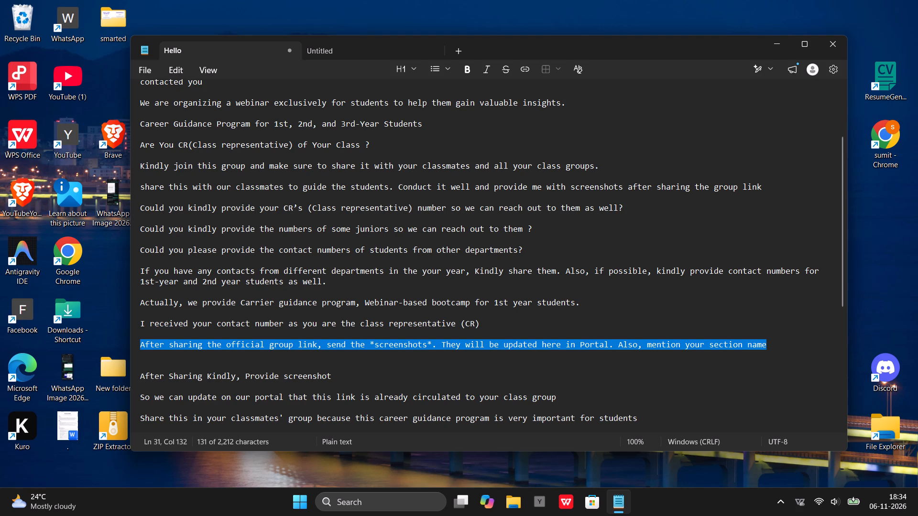
pyautogui.hotkey('ctrl', 'c')
pyautogui.scroll(-2, 777, 320)
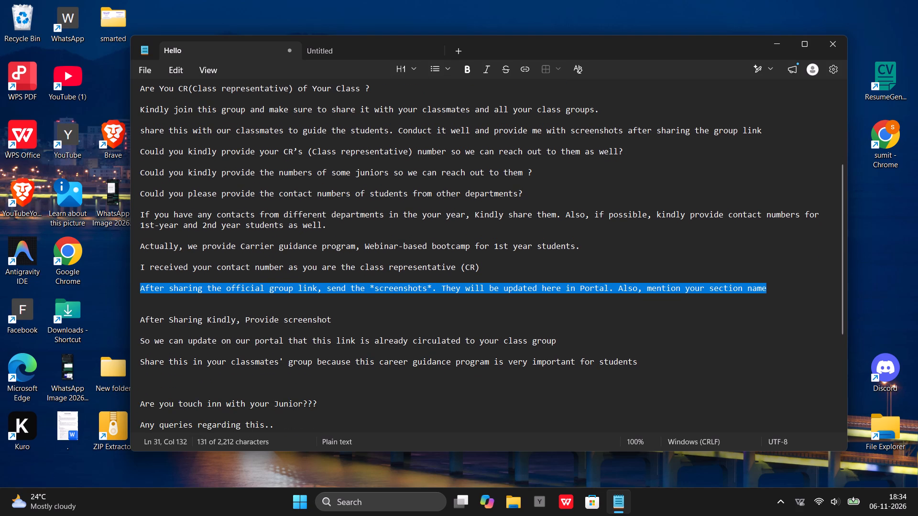
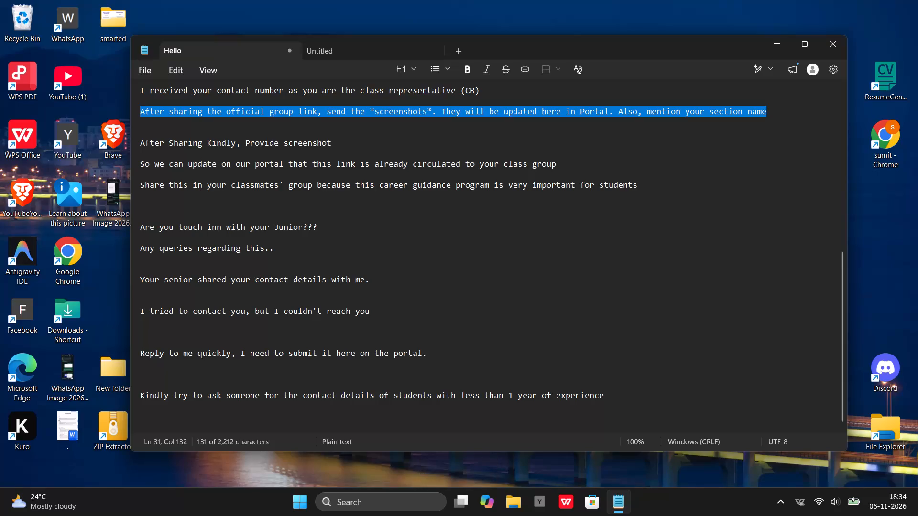
# Select the outreach message "Reply to me quickly, I need to submit it here on the portal." in the Hello note.
pyautogui.moveTo(428, 353); pyautogui.dragTo(425, 343)
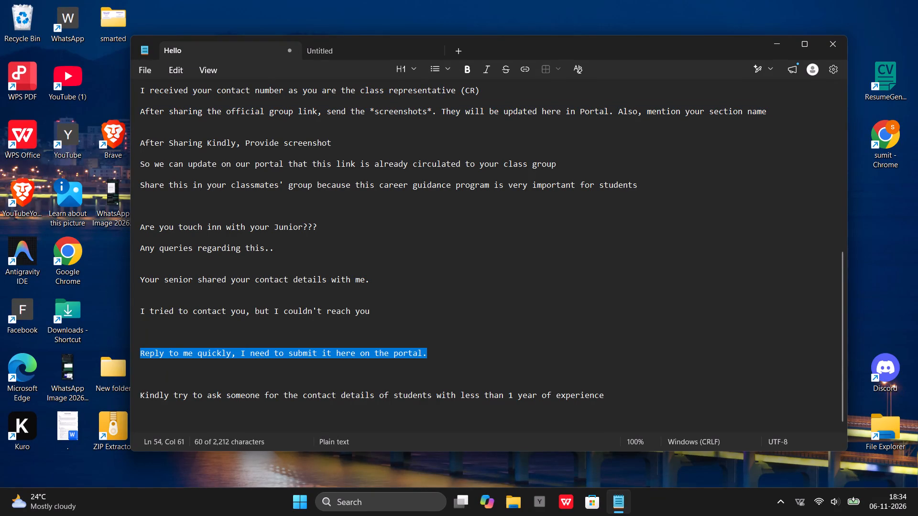
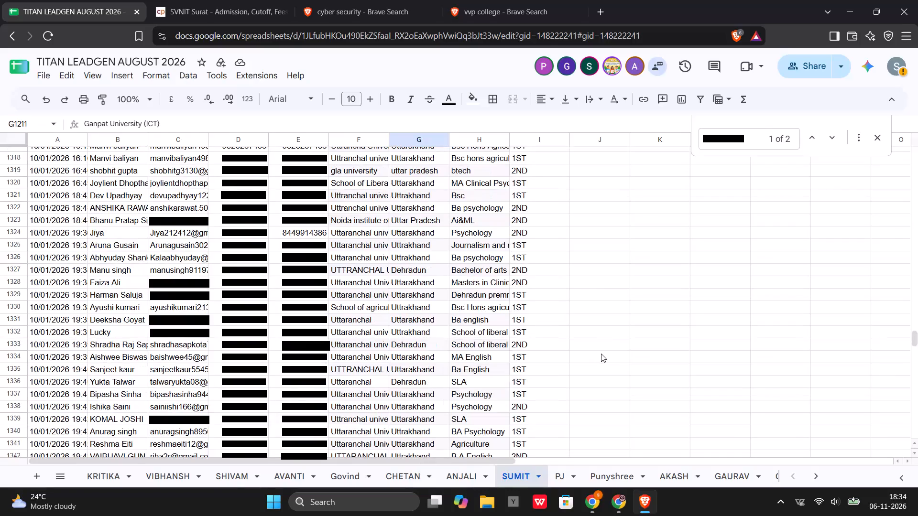
# Copy the college name "Uttaranchal University" from cell F1341 into empty cell L1340 of the SUMIT sheet.
pyautogui.scroll(-1, 605, 354)
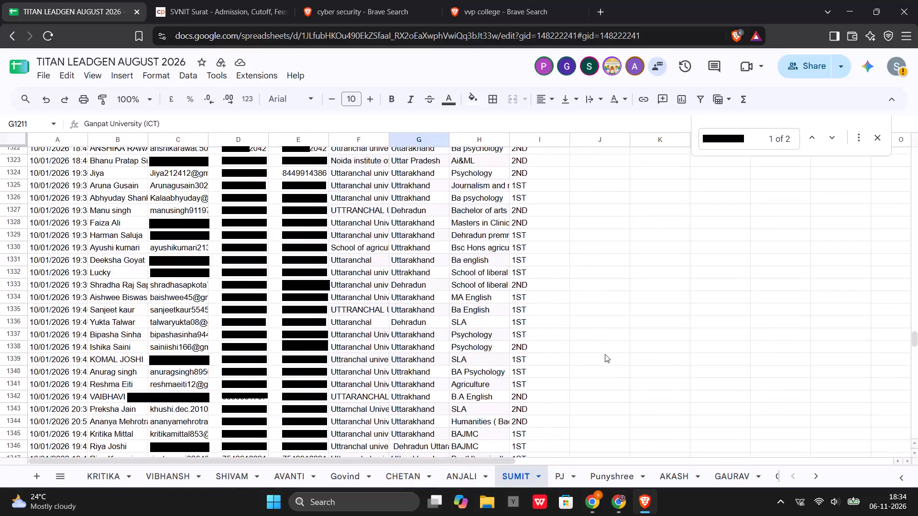
pyautogui.scroll(-1, 605, 354)
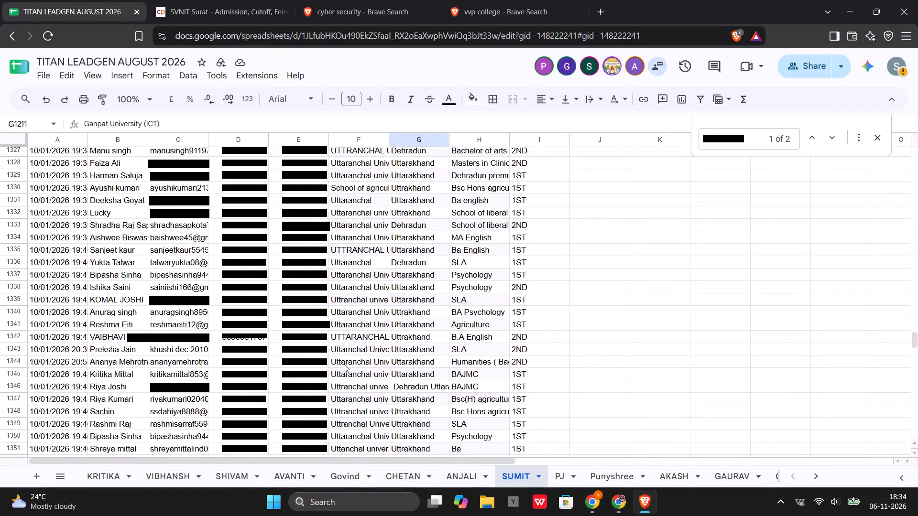
pyautogui.rightClick(352, 322)
pyautogui.click(384, 130)
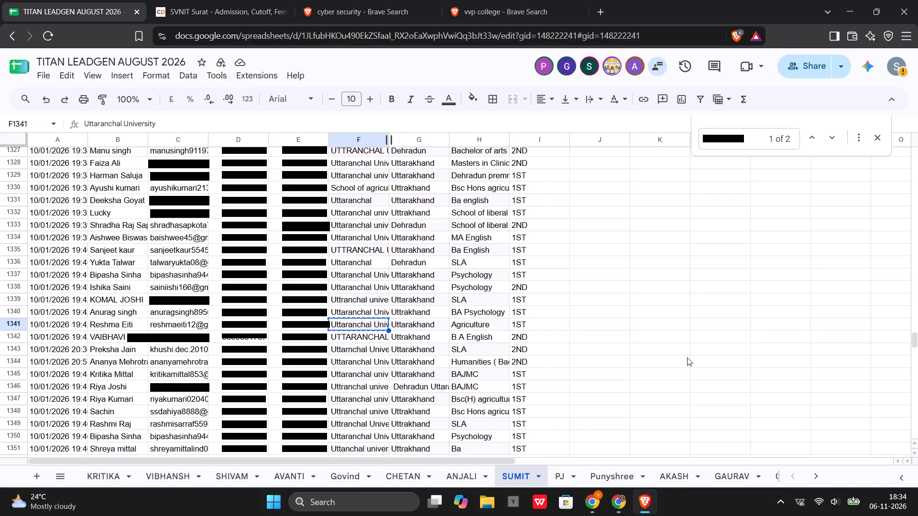
pyautogui.click(730, 311)
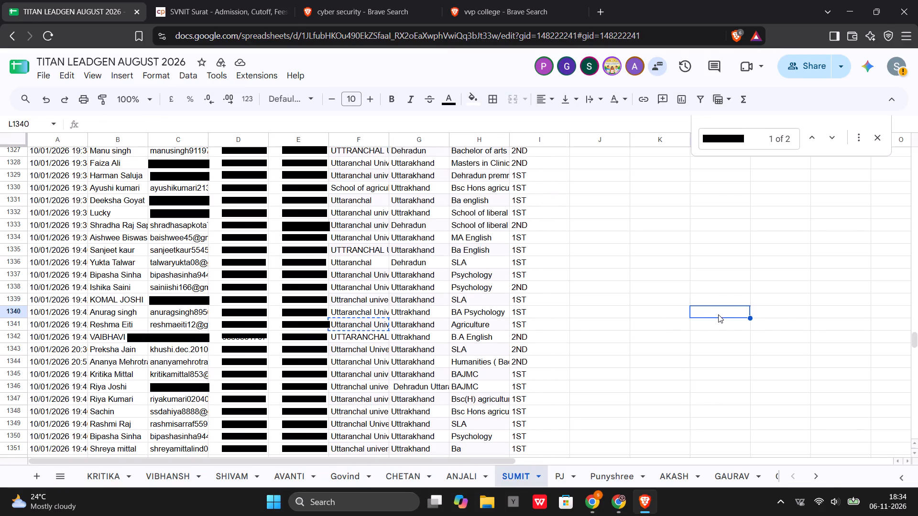
pyautogui.hotkey('ctrl', 'v')
pyautogui.click(713, 334)
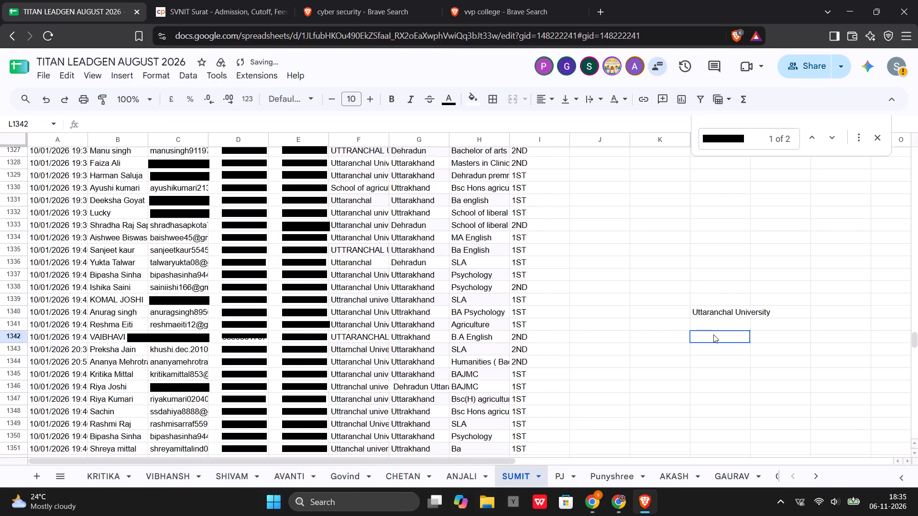
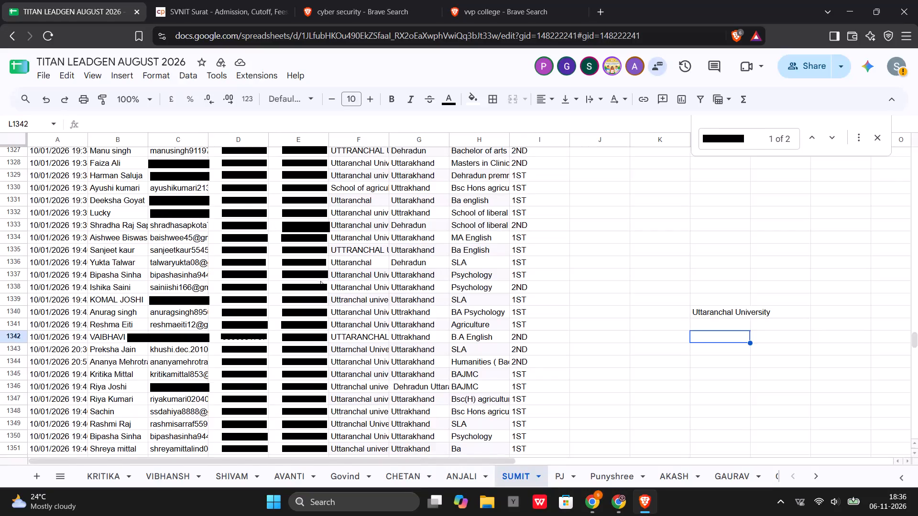
# Select cell D1288 of the first Uttaranchal University lead, just below the blank row in the SUMIT sheet.
pyautogui.scroll(2, 320, 281)
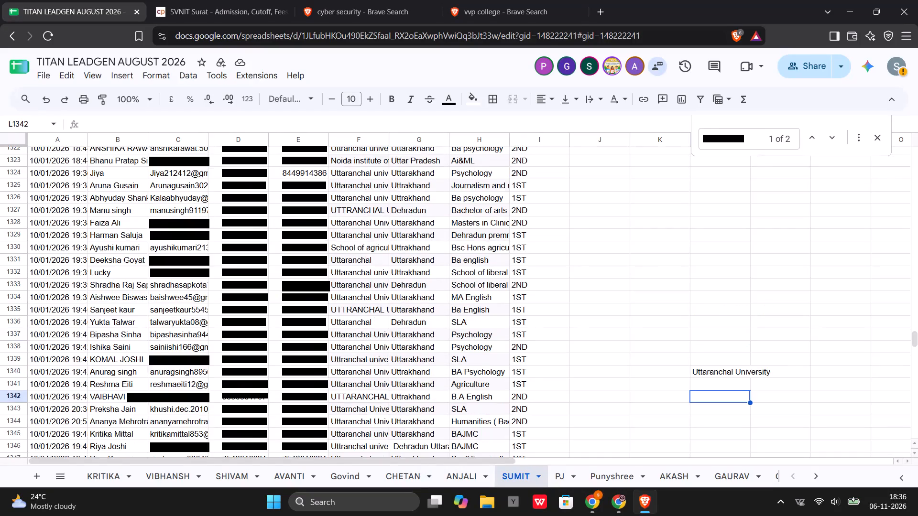
pyautogui.scroll(9, 319, 281)
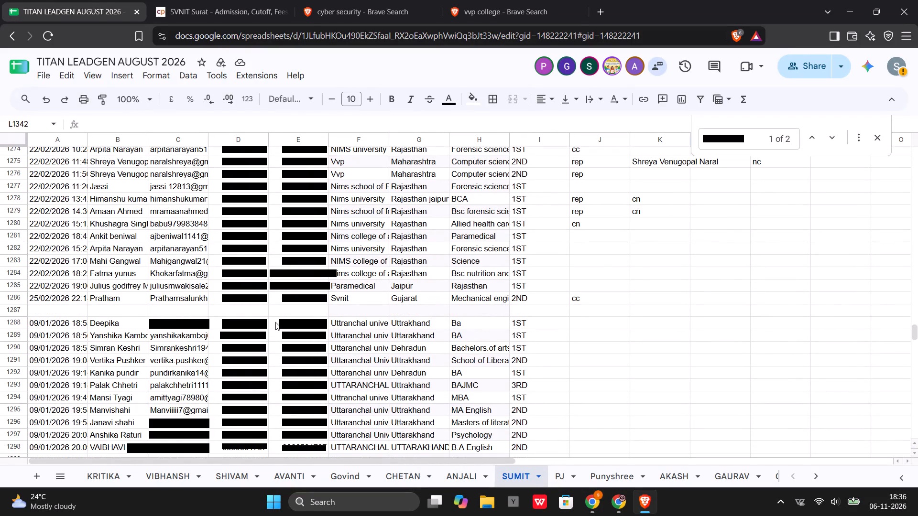
pyautogui.click(262, 322)
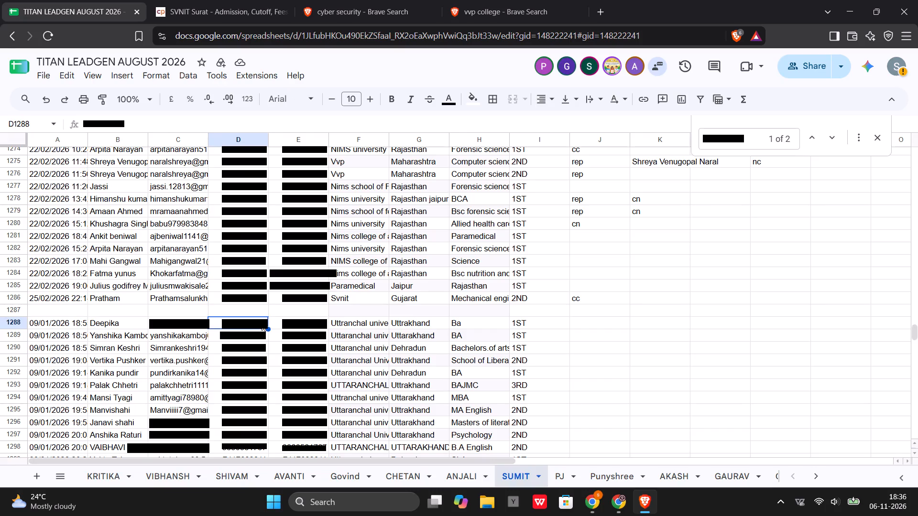
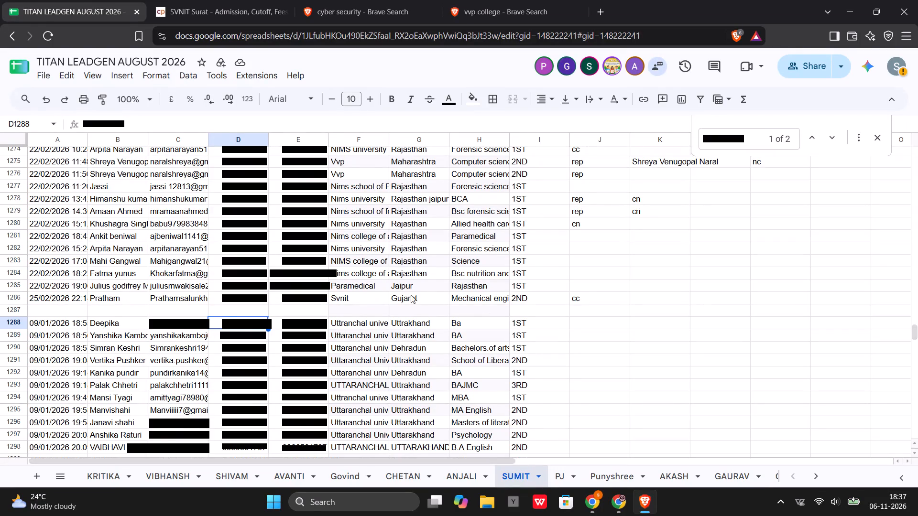
# Copy the contents of cell D1288 for the first Uttaranchal University lead in the SUMIT sheet.
pyautogui.rightClick(251, 322)
pyautogui.click(295, 124)
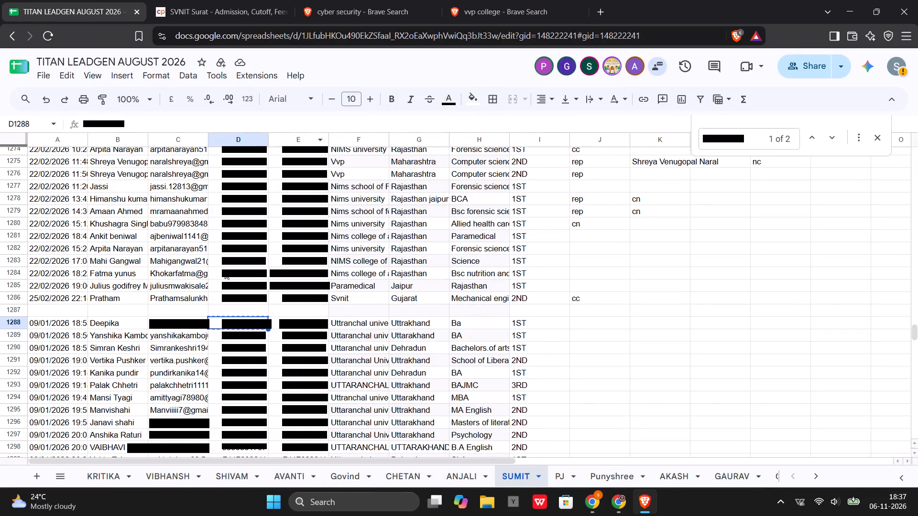
# Copy the same lead's name from cell B1288.
pyautogui.rightClick(113, 320)
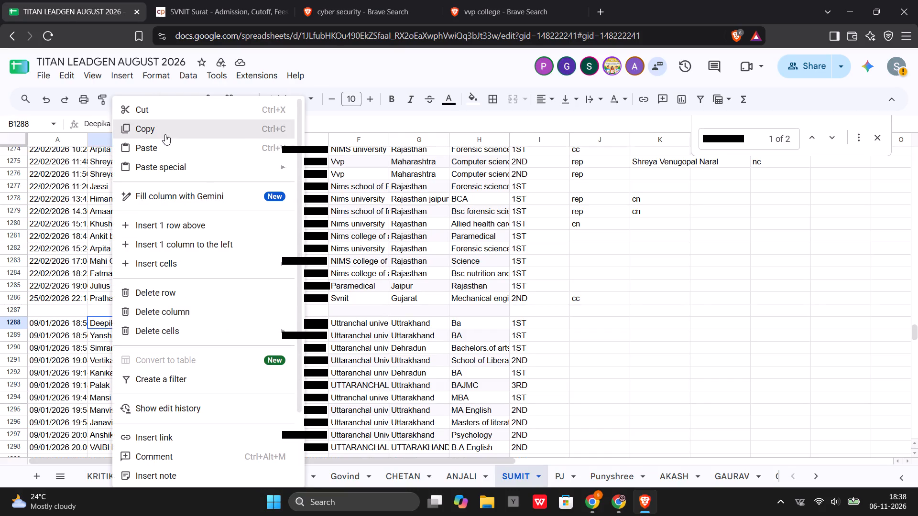
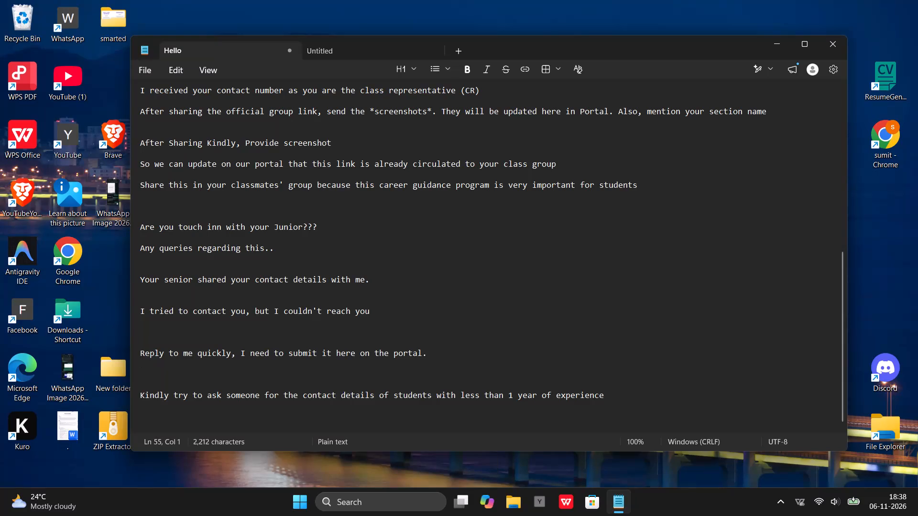
# Copy the outreach message line "I tried to contact you, but I couldn't reach you" from the Hello note in Notepad.
pyautogui.moveTo(378, 318); pyautogui.dragTo(375, 306)
pyautogui.moveTo(375, 306); pyautogui.dragTo(374, 301)
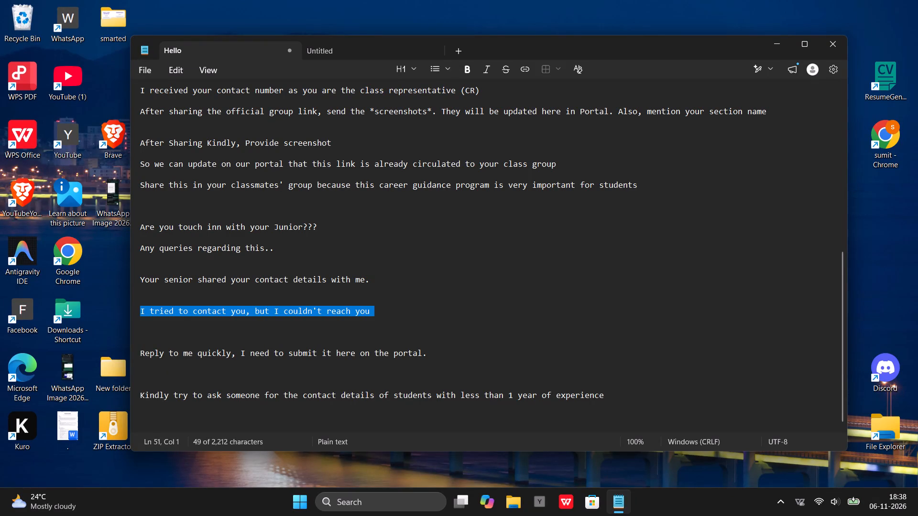
pyautogui.hotkey('ctrl', 'c')
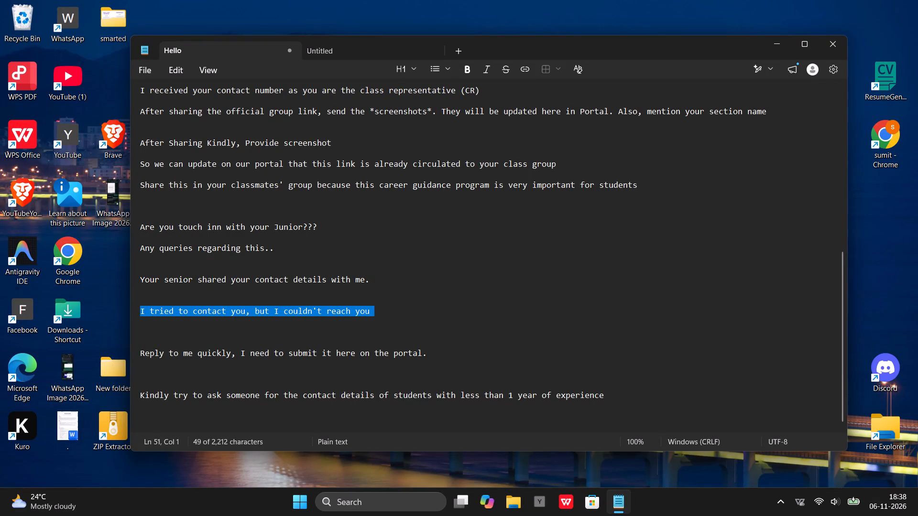
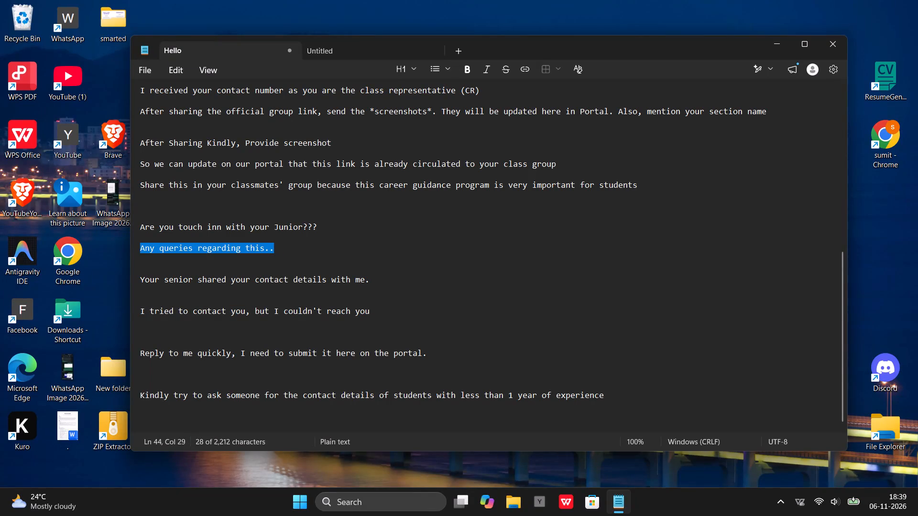
# Copy the selected outreach message line "Any queries regarding this.." from the Hello note.
pyautogui.hotkey('ctrl', 'c')
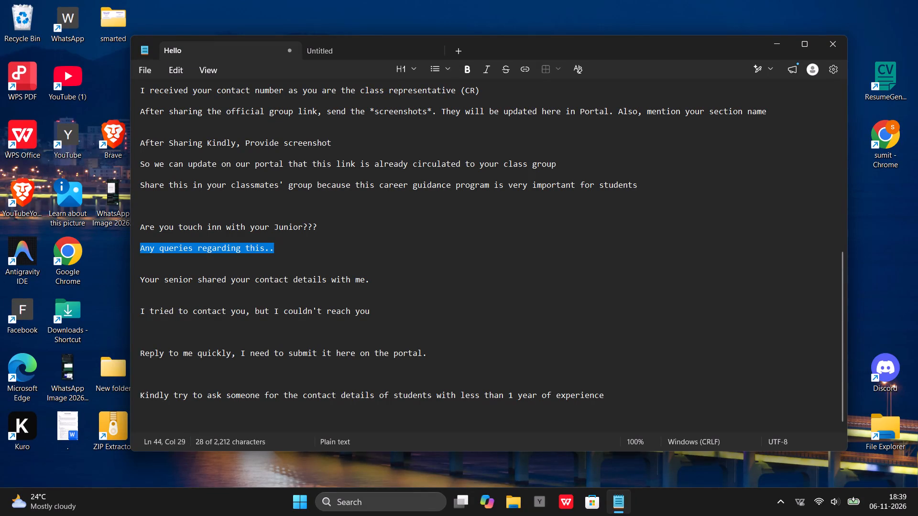
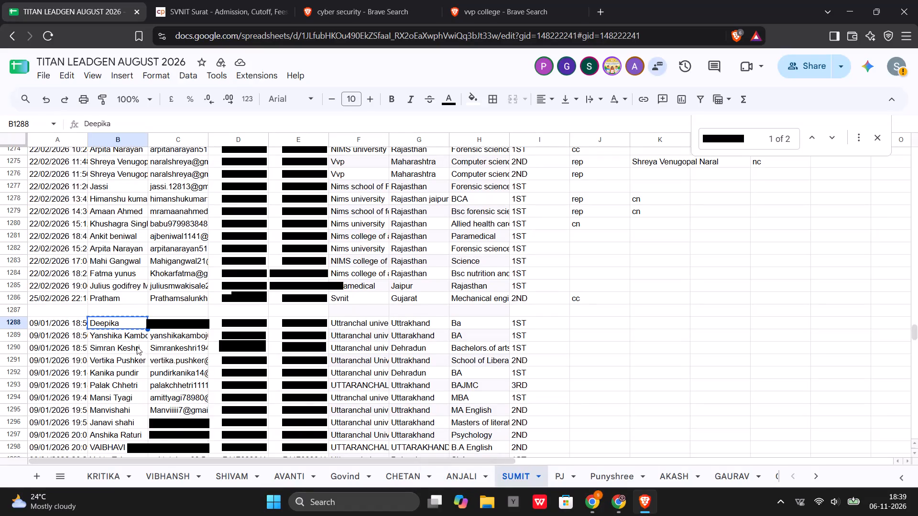
# Copy the student's name from cell B1289 into cell L1289 of the same lead row.
pyautogui.rightClick(114, 335)
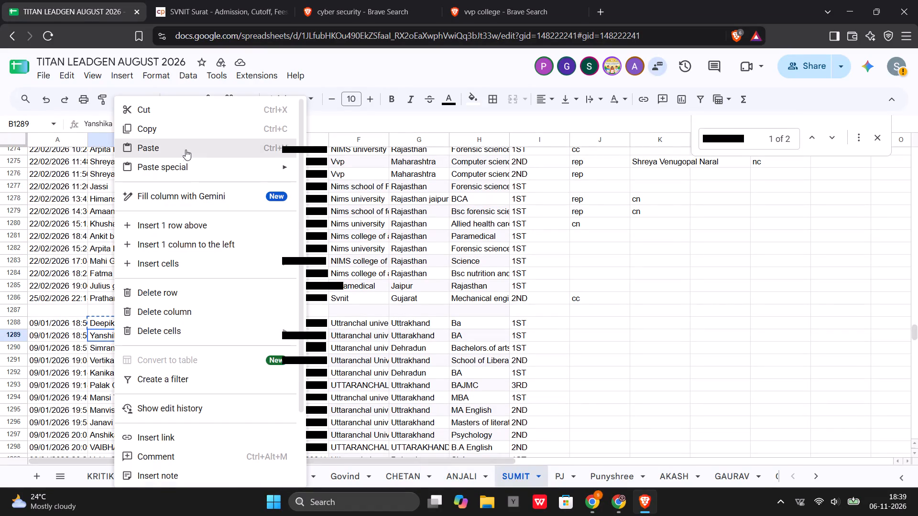
pyautogui.click(186, 130)
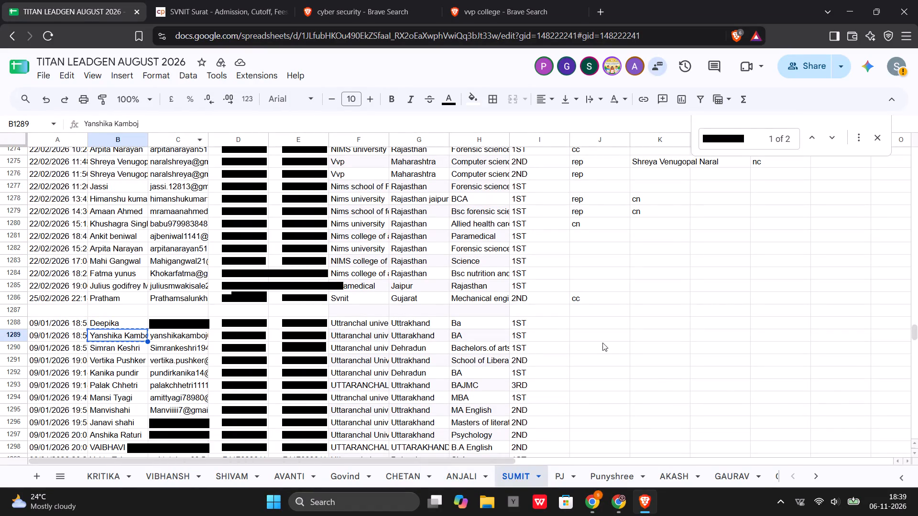
pyautogui.click(732, 338)
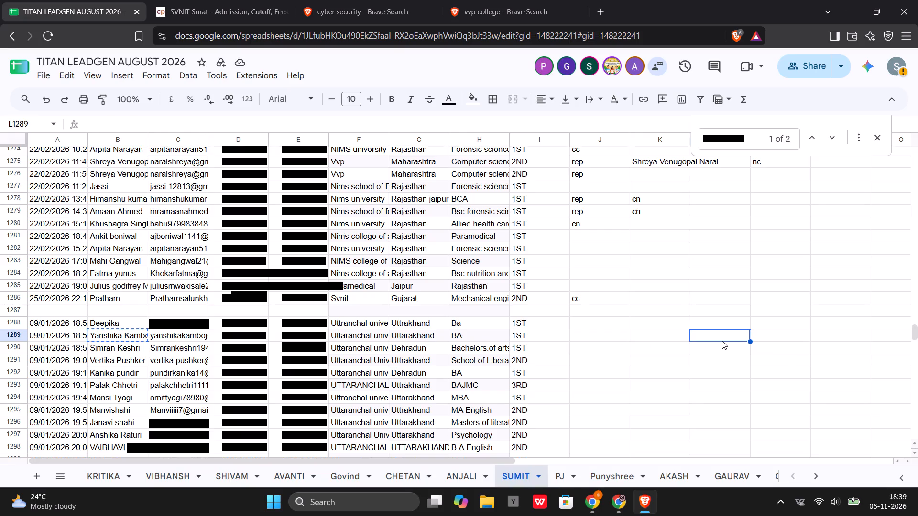
pyautogui.hotkey('ctrl', 'v')
pyautogui.click(722, 366)
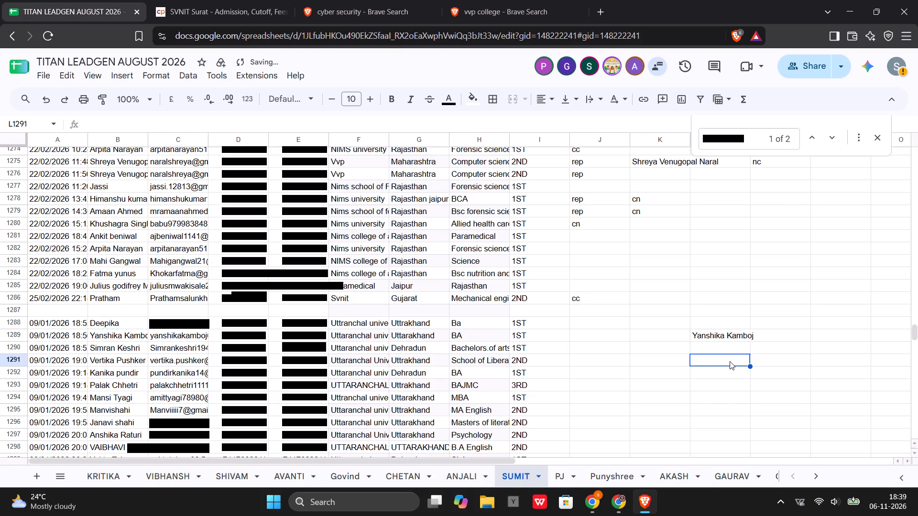
# Select the lead's entry in row 1289 from column A through column M.
pyautogui.moveTo(60, 331); pyautogui.dragTo(361, 339)
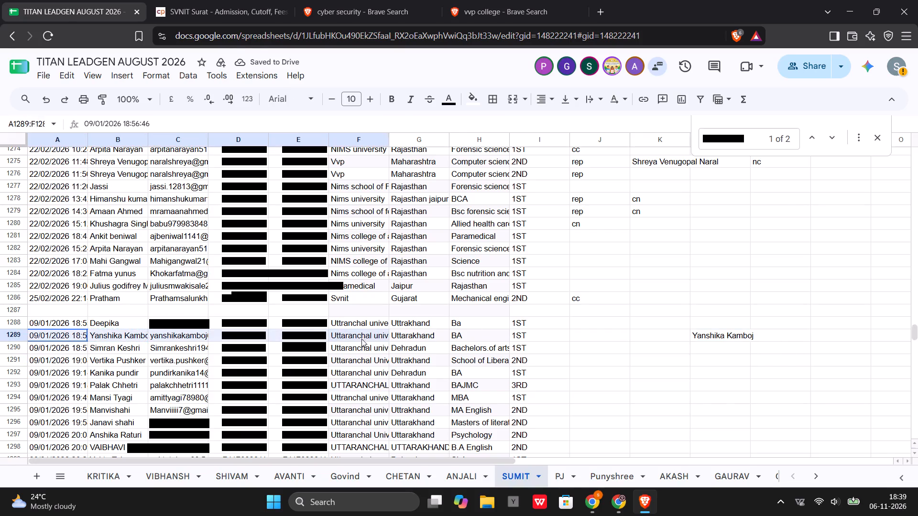
pyautogui.moveTo(361, 339); pyautogui.dragTo(787, 339)
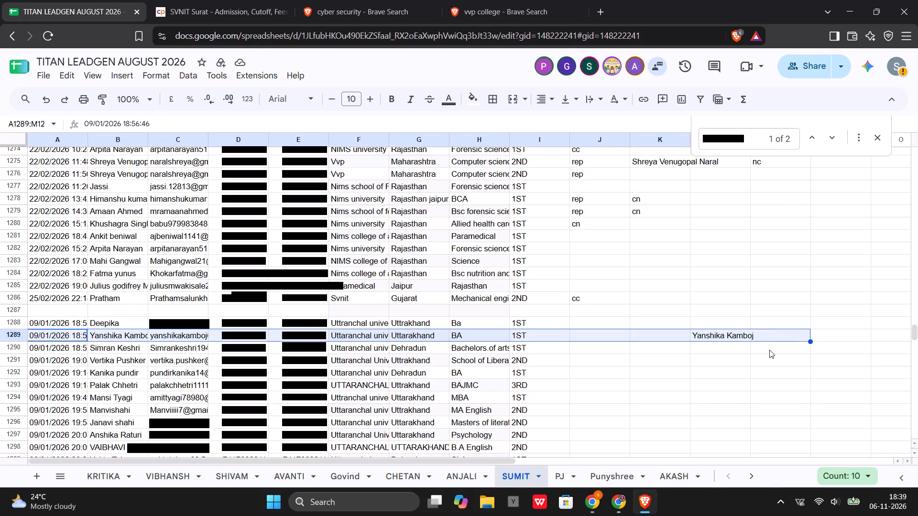
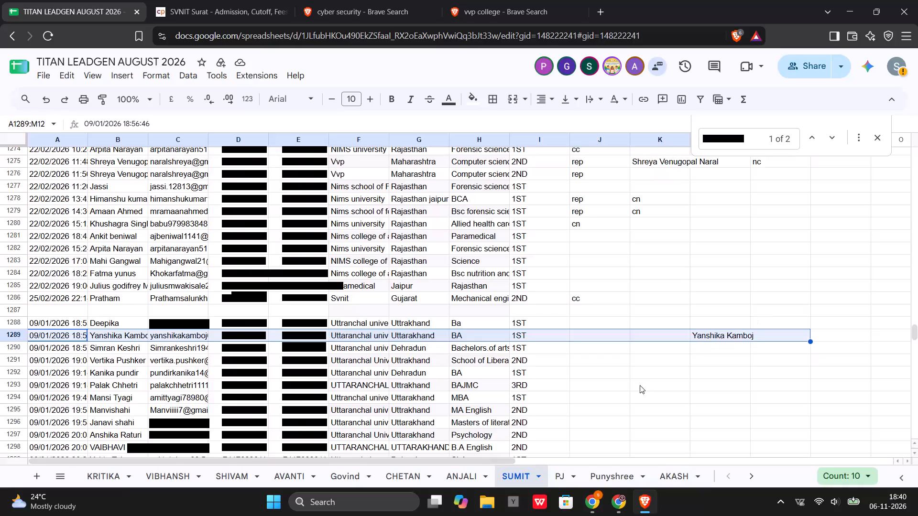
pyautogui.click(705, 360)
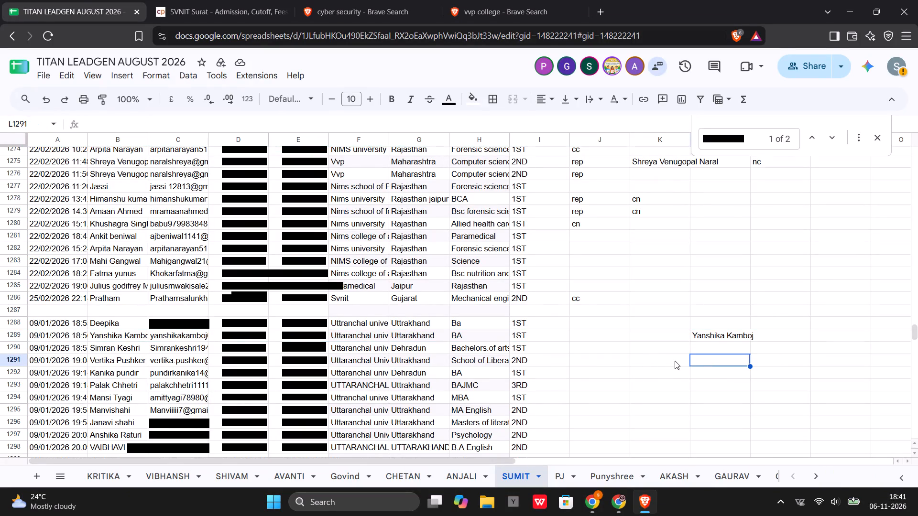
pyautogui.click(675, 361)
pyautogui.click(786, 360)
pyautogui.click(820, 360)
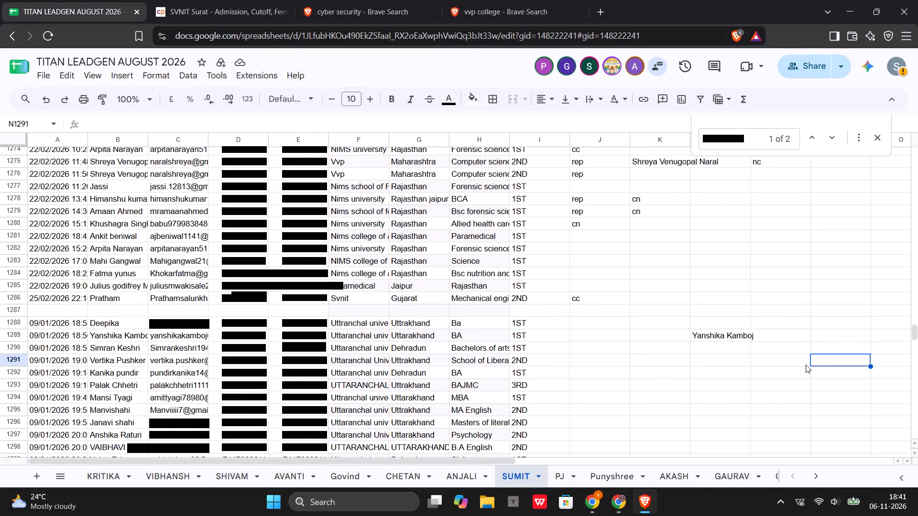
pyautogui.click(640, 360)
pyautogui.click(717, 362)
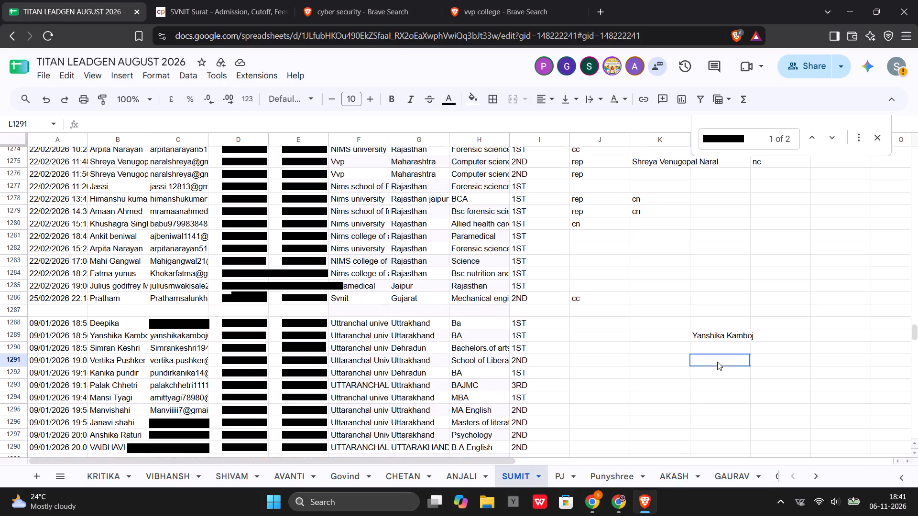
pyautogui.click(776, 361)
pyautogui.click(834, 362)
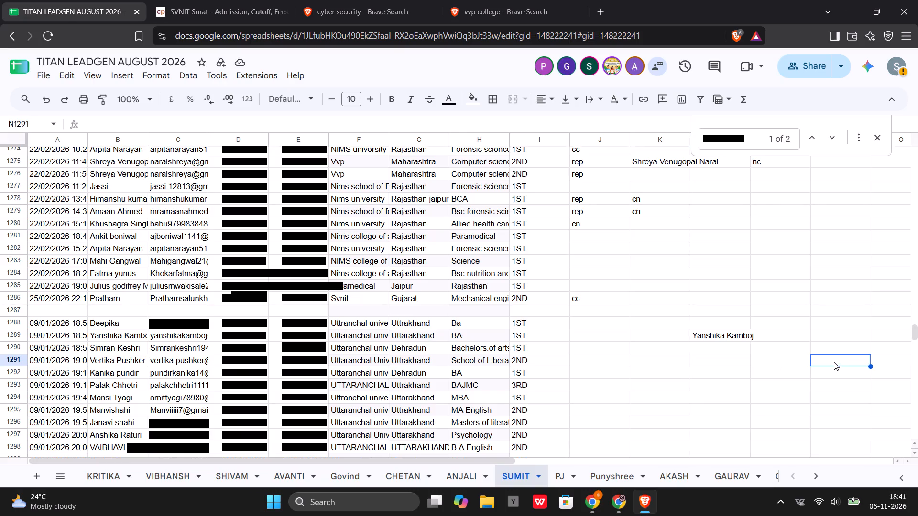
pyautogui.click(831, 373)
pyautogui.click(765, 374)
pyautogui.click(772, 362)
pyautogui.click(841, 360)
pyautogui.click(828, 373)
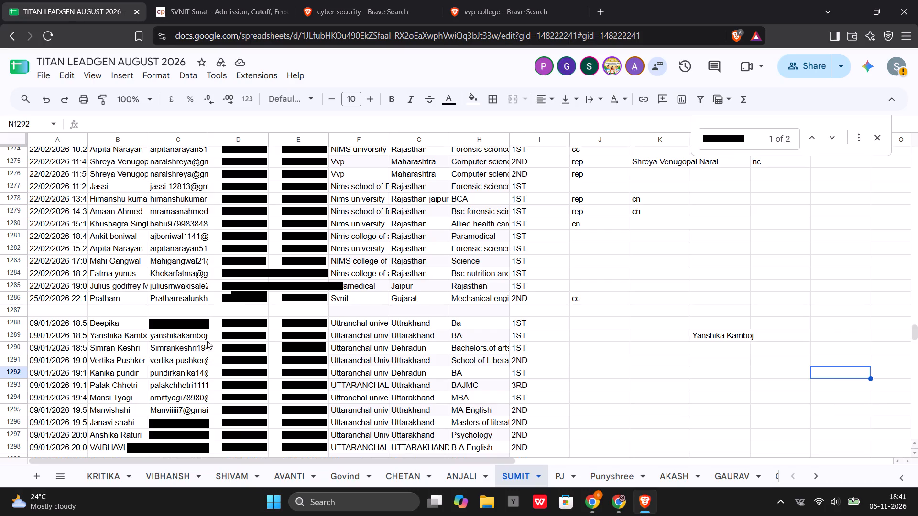
# Copy the lead's contact entry from cell D1289 in the SUMIT sheet.
pyautogui.rightClick(251, 337)
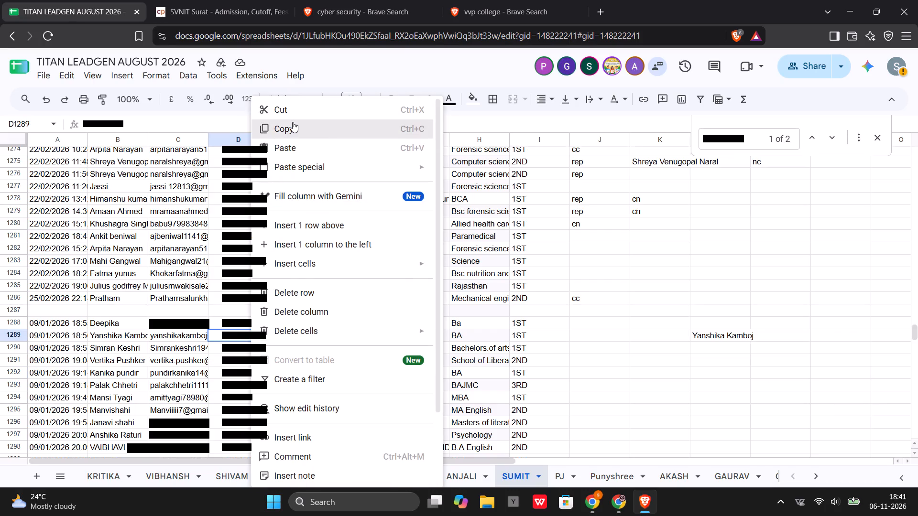
pyautogui.click(293, 122)
# Select the student's name in cell B1289 of the same lead row.
pyautogui.rightClick(121, 336)
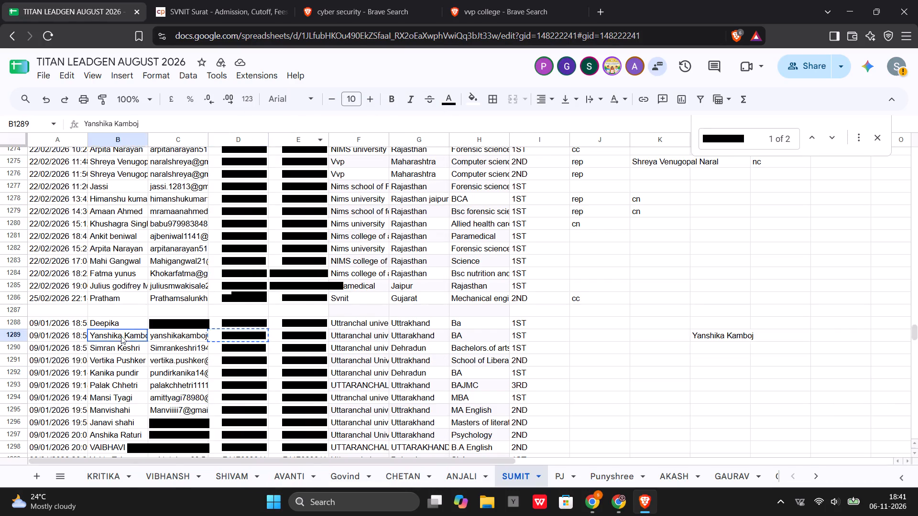
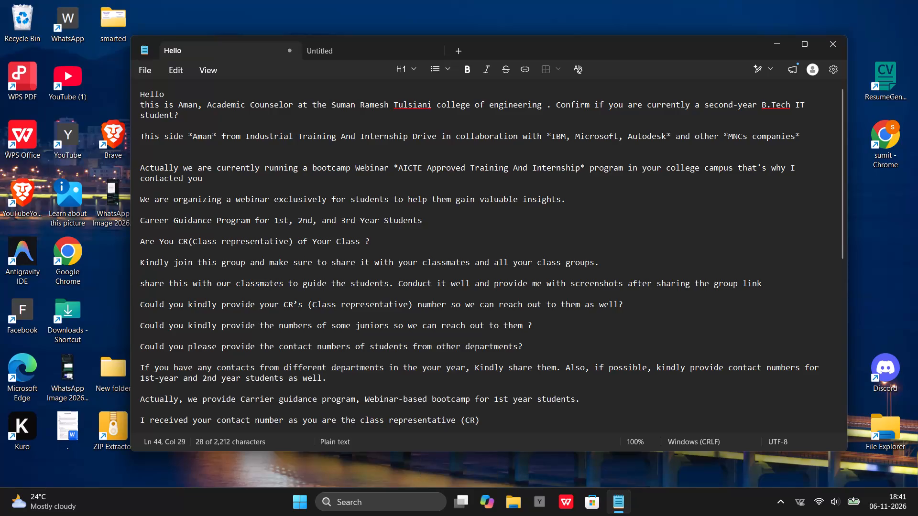
# Copy the paragraph about the bootcamp webinar and AICTE Approved Training And Internship program from the Hello note.
pyautogui.moveTo(139, 165); pyautogui.dragTo(153, 183)
pyautogui.hotkey('ctrl', 'c')
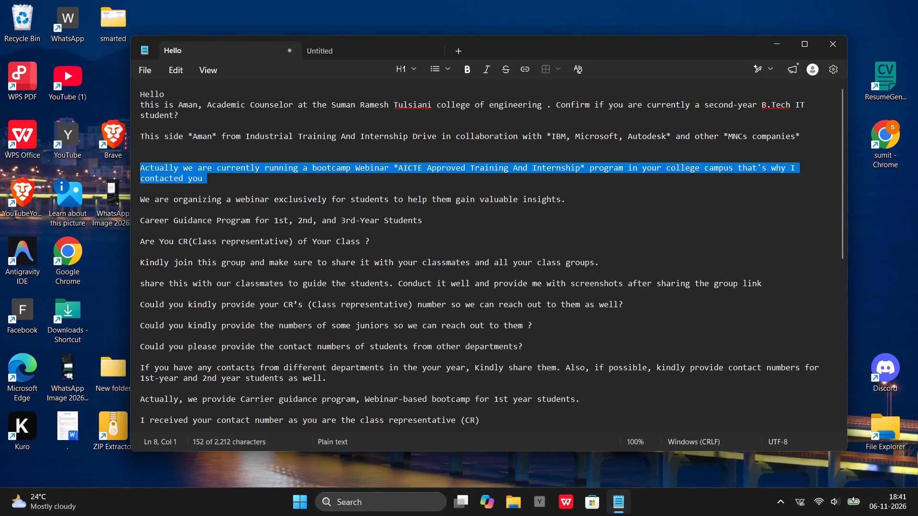
# Copy the line "We are organizing a webinar exclusively for students to help them gain valuable insights." from the Hello note.
pyautogui.click(138, 202)
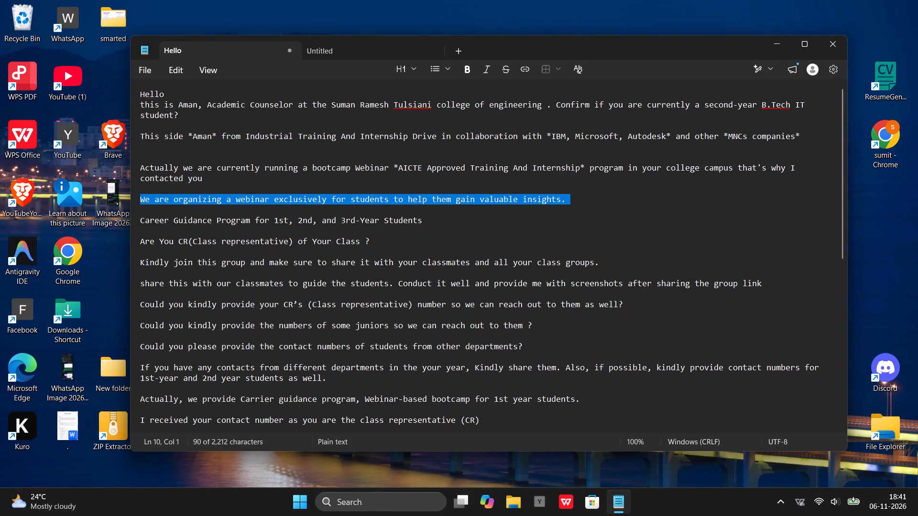
pyautogui.hotkey('ctrl', 'c')
# Select the line "Are You CR(Class representative) of Your Class ?" in the Hello note.
pyautogui.click(138, 244)
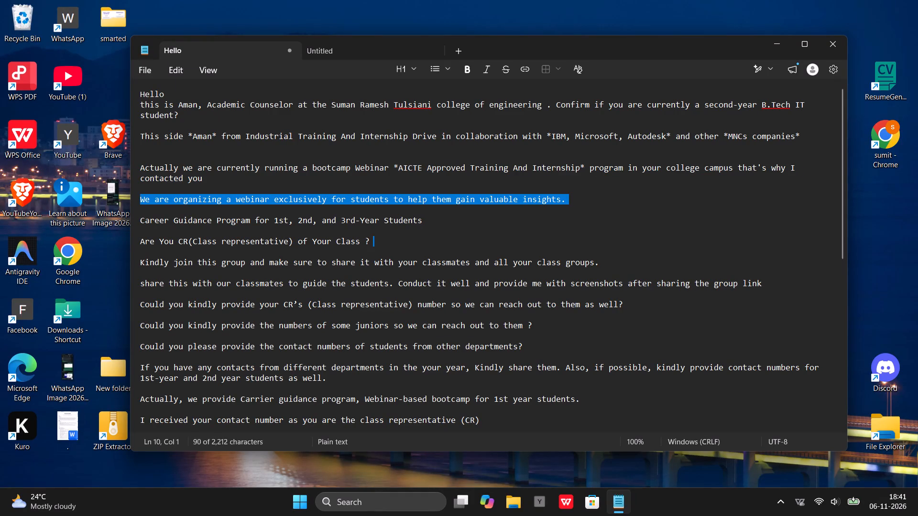
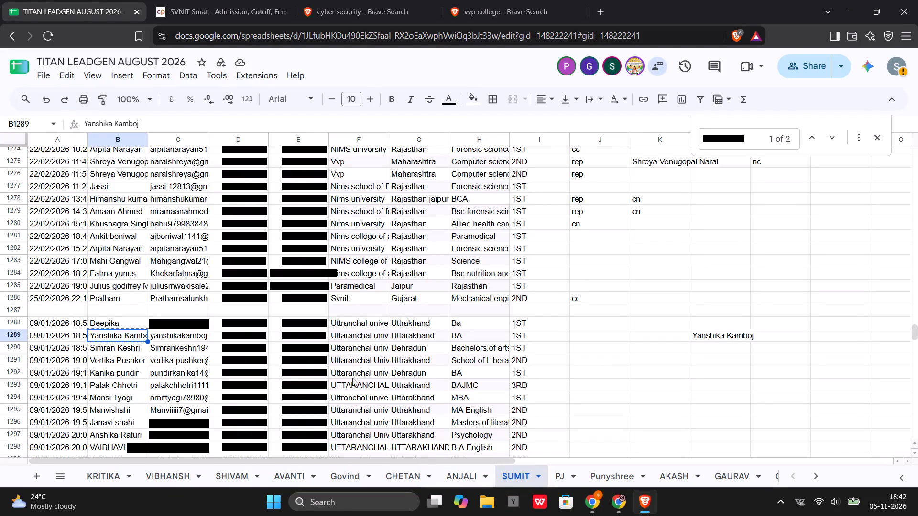
# Copy the college name "Uttaranchal university" from cell F1290 of the SUMIT sheet.
pyautogui.rightClick(350, 346)
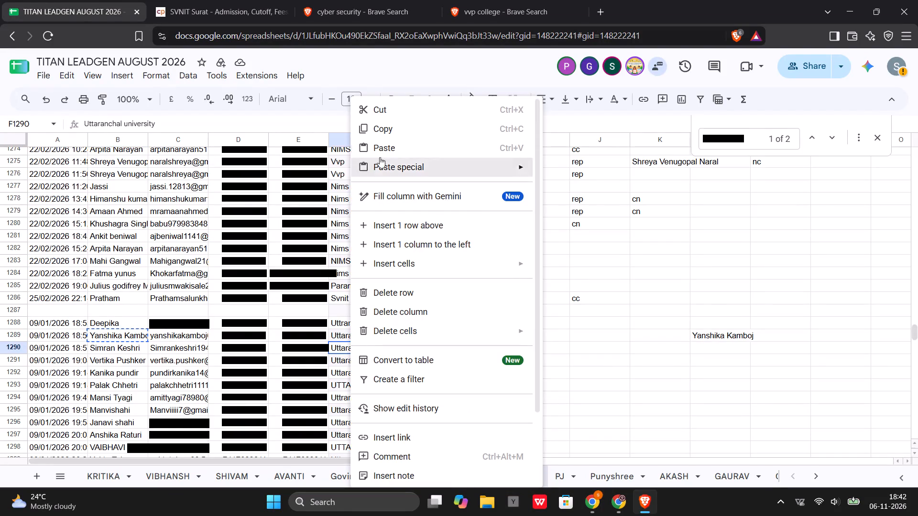
pyautogui.click(387, 130)
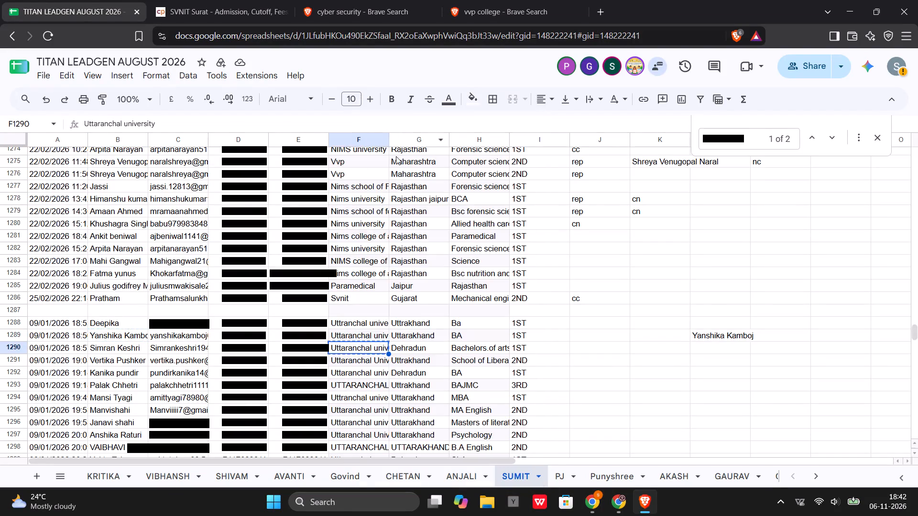
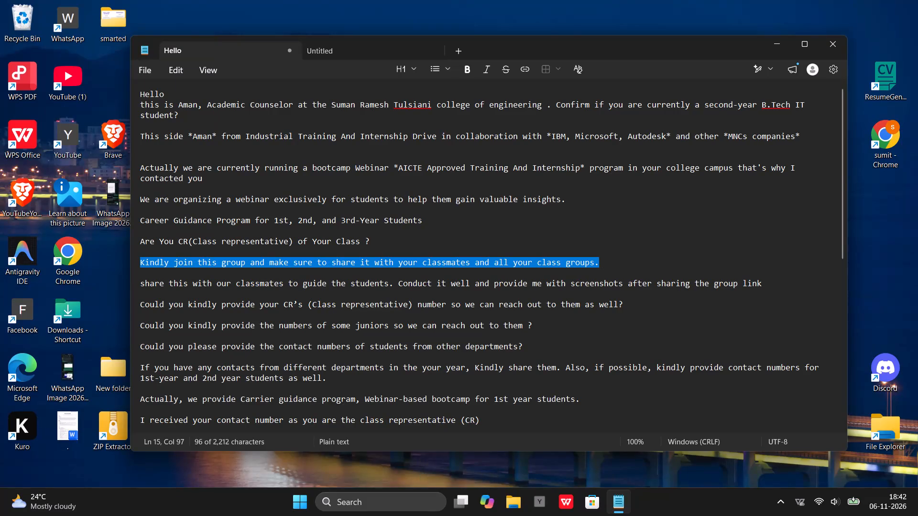
# Copy the message "Kindly join this group and make sure to share it with your classmates and all your class groups.".
pyautogui.hotkey('ctrl', 'c')
# Select the message line beginning "After sharing the official group link, send the *screenshots*" in the Hello note.
pyautogui.scroll(-1, 711, 385)
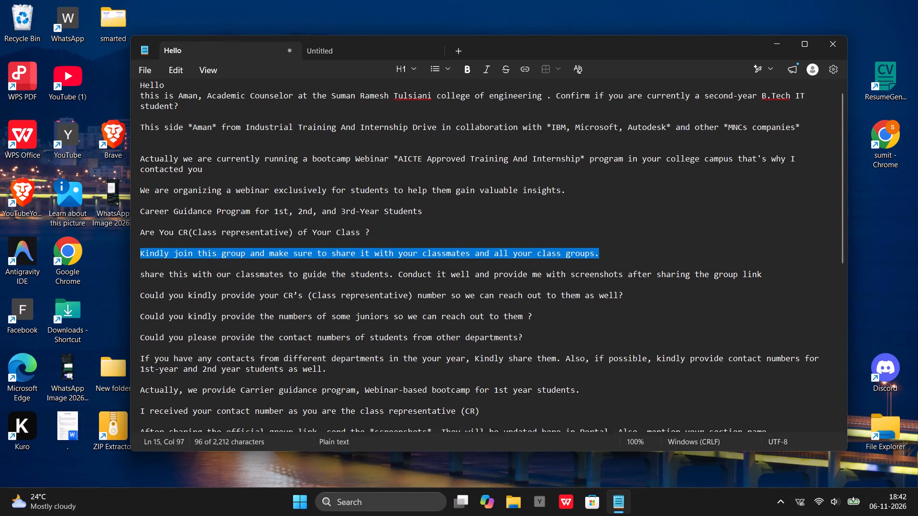
pyautogui.scroll(-1, 711, 385)
pyautogui.moveTo(772, 360); pyautogui.dragTo(771, 352)
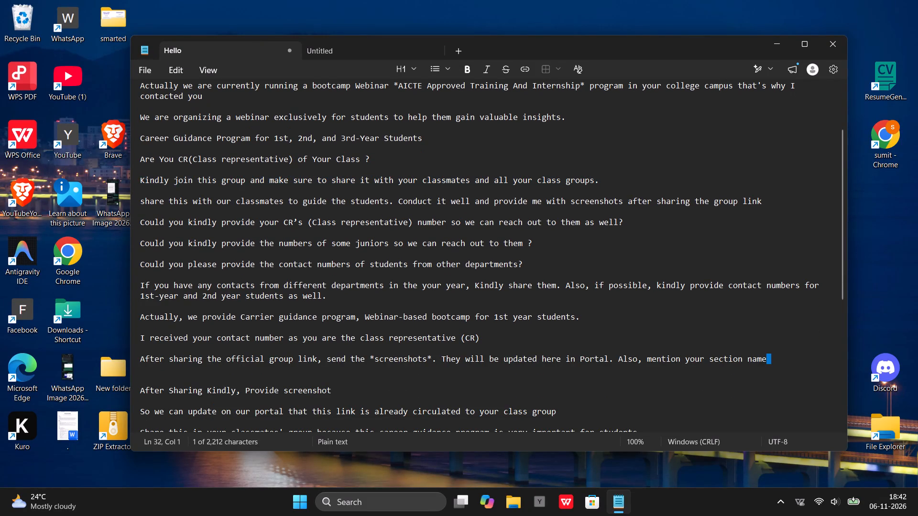
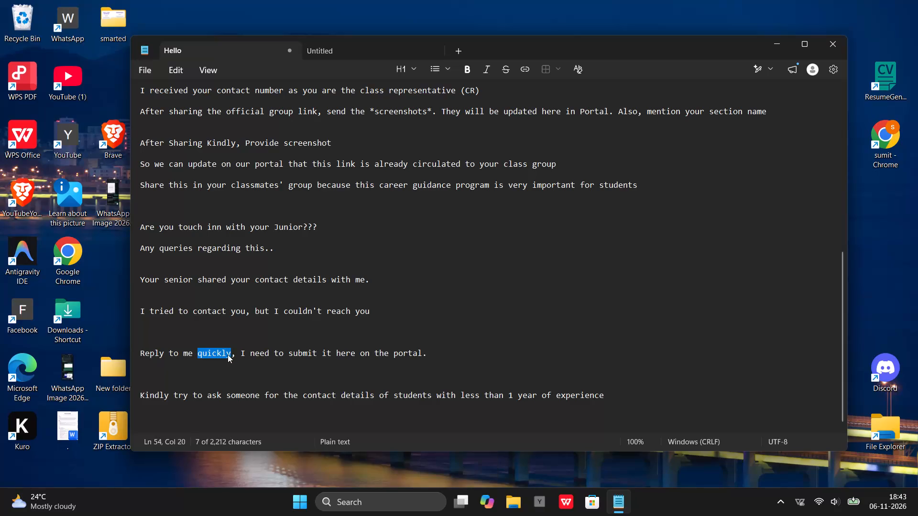
# Copy the word "quickly" from the "Reply to me quickly" line in the Hello note.
pyautogui.hotkey('ctrl', 'c')
pyautogui.click(268, 366)
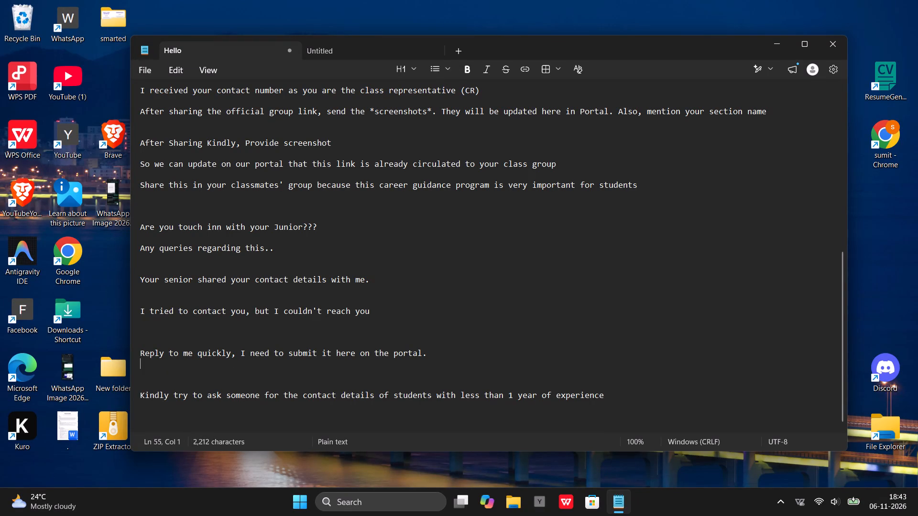
# Select the phrase "quickly, I need to submit it here on the portal." in the Hello note.
pyautogui.moveTo(200, 353); pyautogui.dragTo(421, 339)
pyautogui.moveTo(430, 351); pyautogui.dragTo(330, 363)
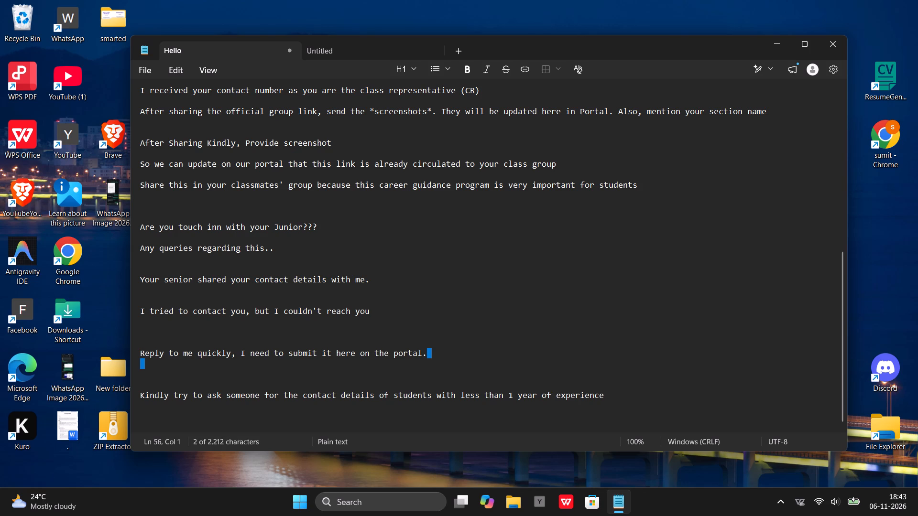
pyautogui.moveTo(330, 363); pyautogui.dragTo(197, 356)
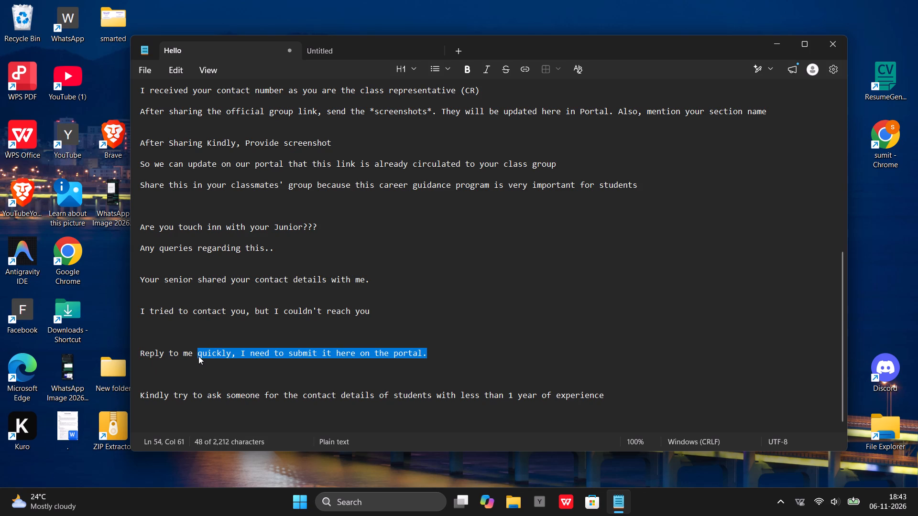